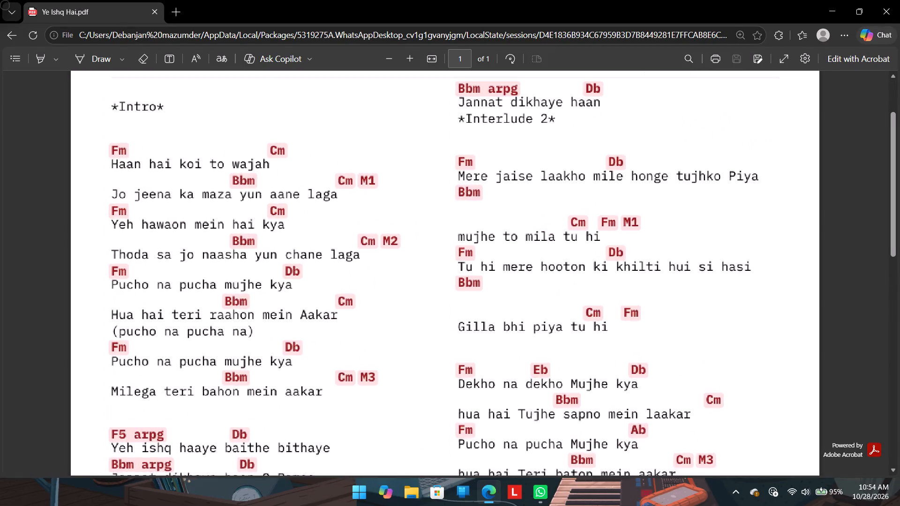
Examine the Intro section and the first verse lines of the Ye Ishq Hai chord sheet up close.
{"action": "scroll", "coordinate": [288, 213], "scroll_direction": "up", "scroll_amount": 3}
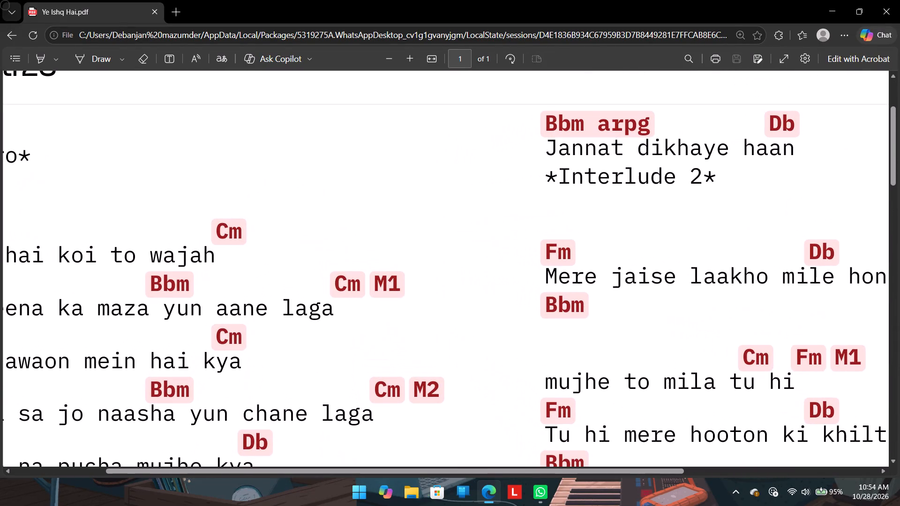
{"action": "scroll", "coordinate": [287, 213], "scroll_direction": "right", "scroll_amount": 7}
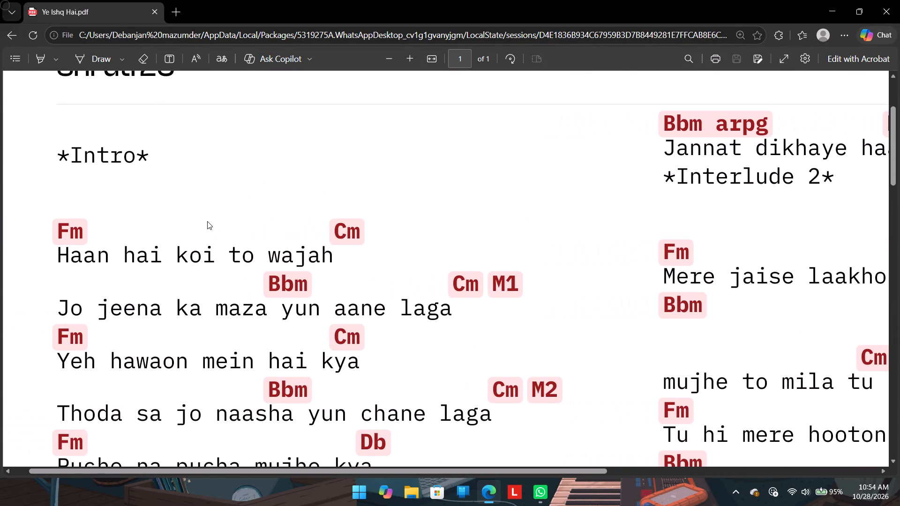
{"action": "scroll", "coordinate": [207, 221], "scroll_direction": "down", "scroll_amount": 1}
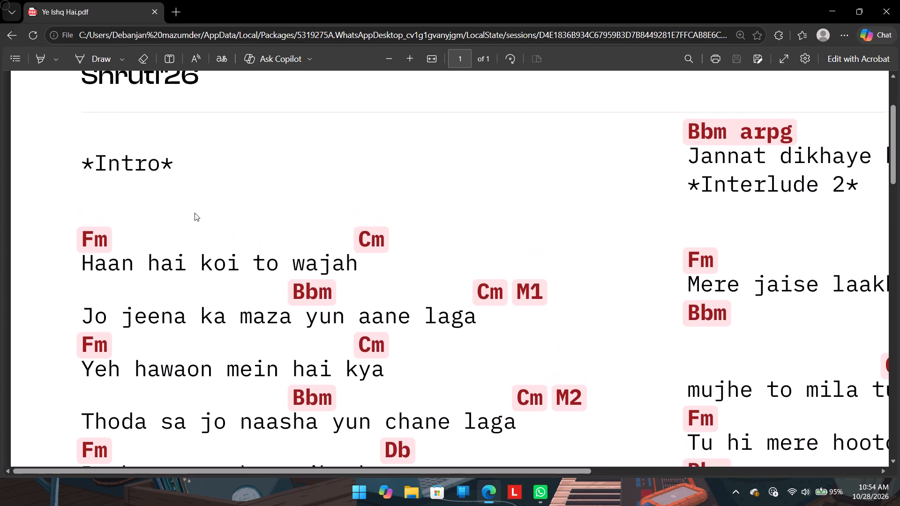
{"action": "scroll", "coordinate": [195, 213], "scroll_direction": "down", "scroll_amount": 1}
{"action": "scroll", "coordinate": [188, 167], "scroll_direction": "down", "scroll_amount": 2}
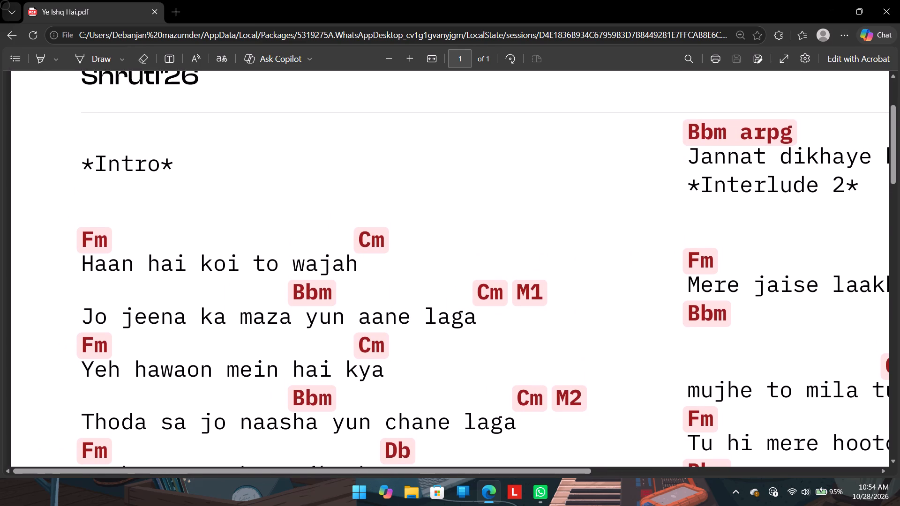
{"action": "scroll", "coordinate": [188, 167], "scroll_direction": "down", "scroll_amount": 1}
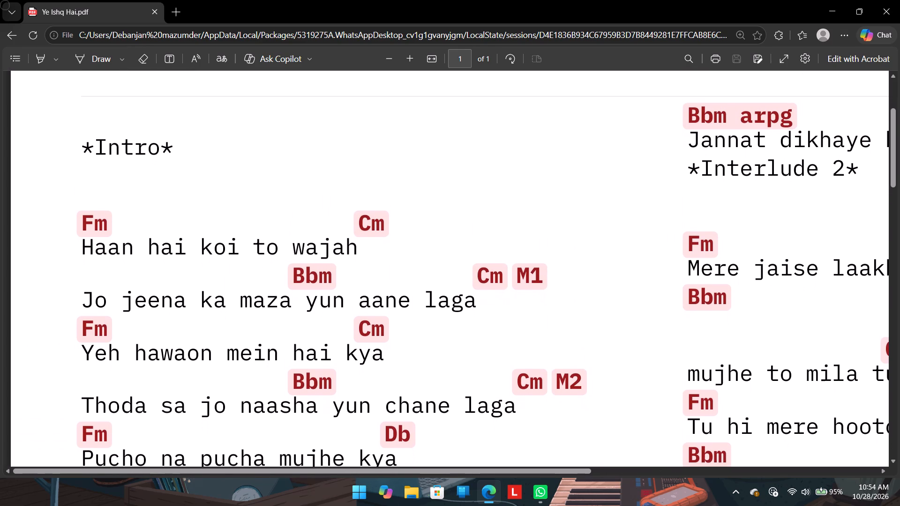
{"action": "scroll", "coordinate": [188, 167], "scroll_direction": "down", "scroll_amount": 1}
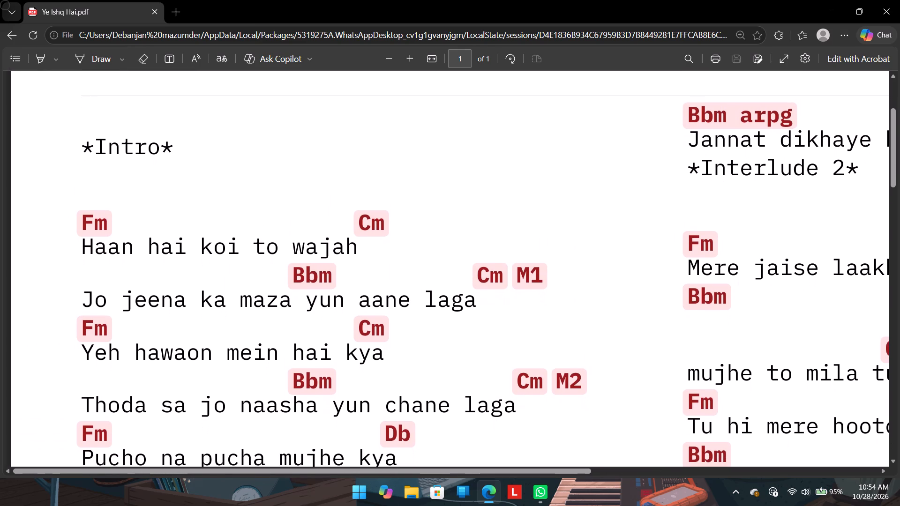
{"action": "scroll", "coordinate": [188, 167], "scroll_direction": "down", "scroll_amount": 1}
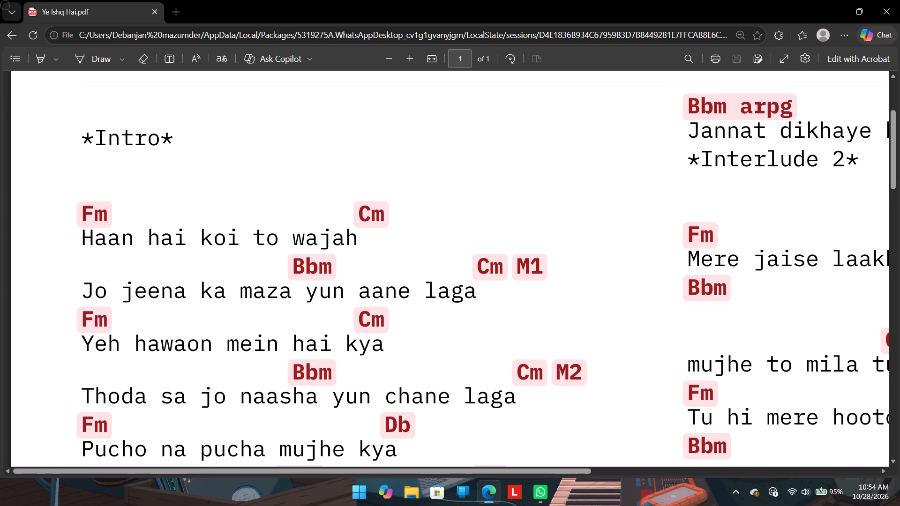
{"action": "scroll", "coordinate": [188, 167], "scroll_direction": "down", "scroll_amount": 2}
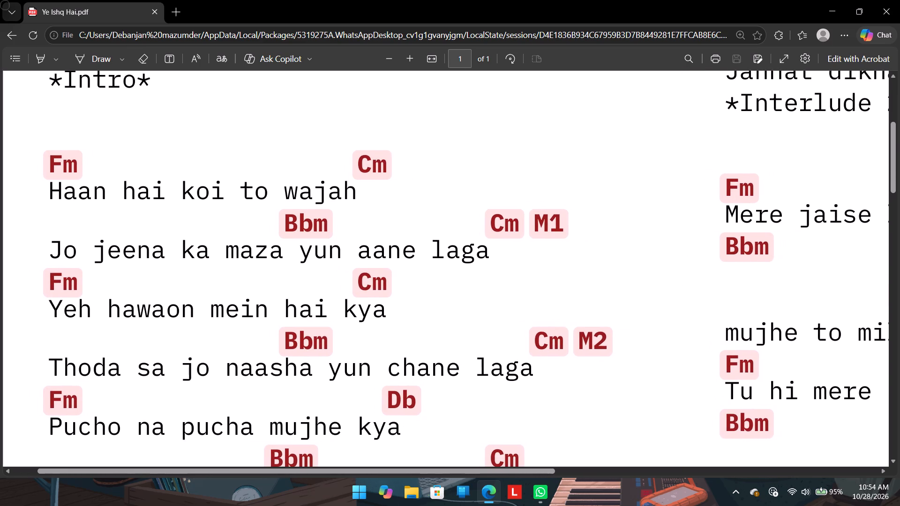
{"action": "scroll", "coordinate": [188, 167], "scroll_direction": "up", "scroll_amount": 1}
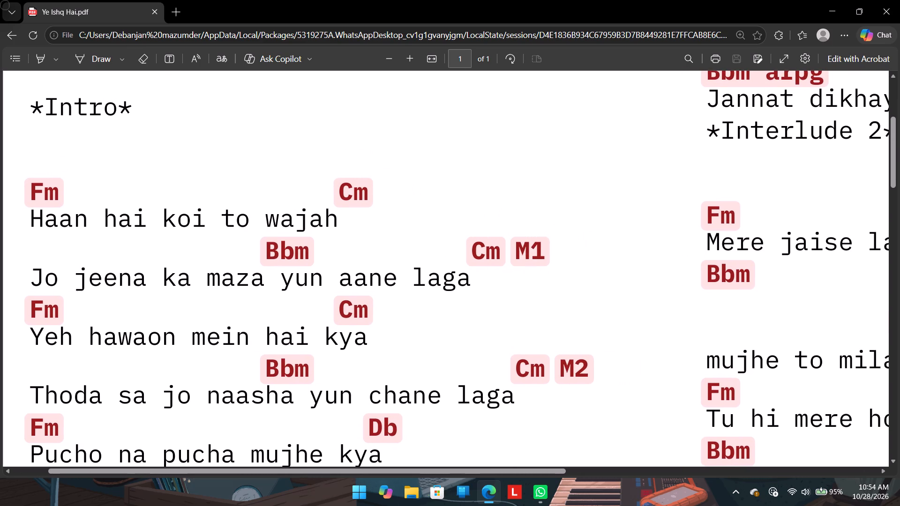
{"action": "scroll", "coordinate": [188, 167], "scroll_direction": "left", "scroll_amount": 1}
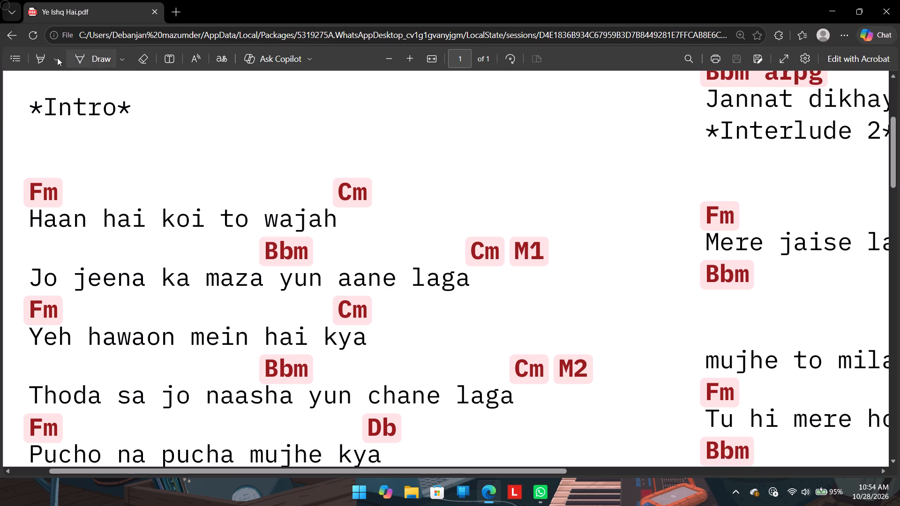
Add a text note reading "Keyboard - Start" in the blank space between the Intro heading and the first verse line.
{"action": "left_click", "coordinate": [161, 60]}
{"action": "left_click", "coordinate": [94, 139]}
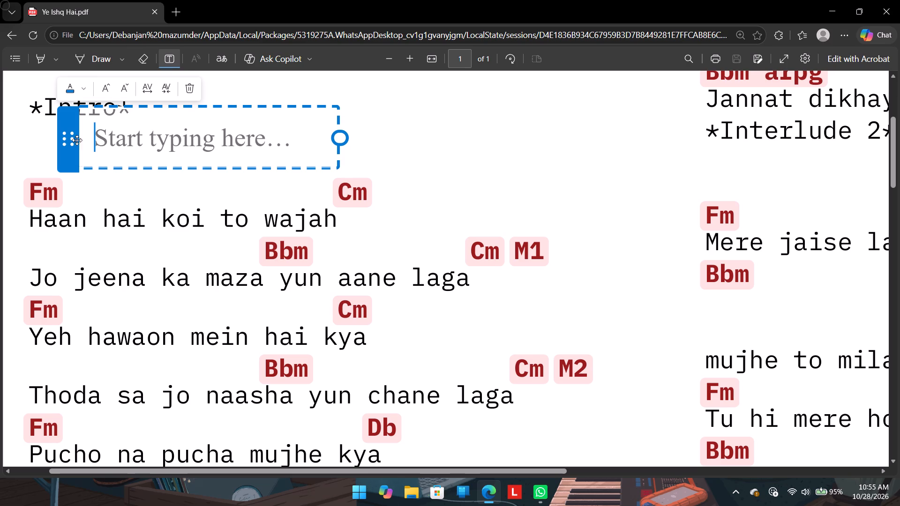
{"action": "left_click_drag", "start_coordinate": [67, 139], "coordinate": [70, 150]}
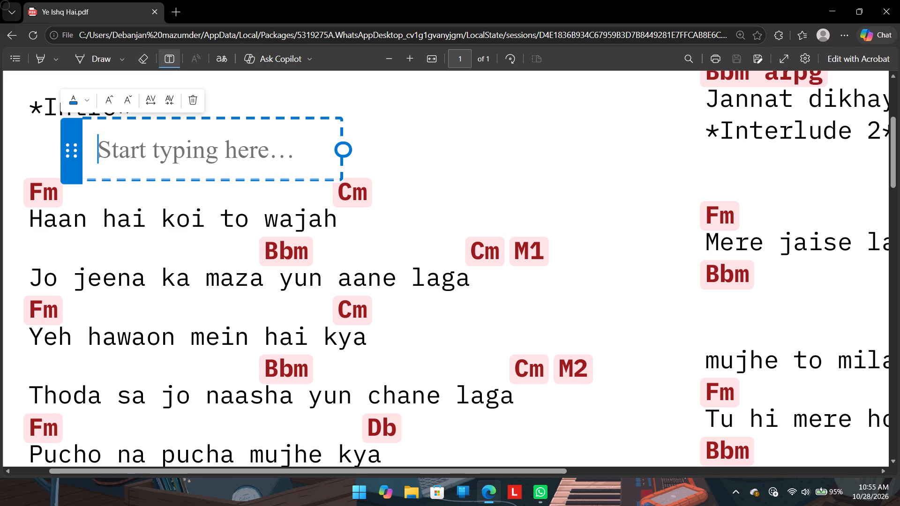
{"action": "type", "text": "Keyboard"}
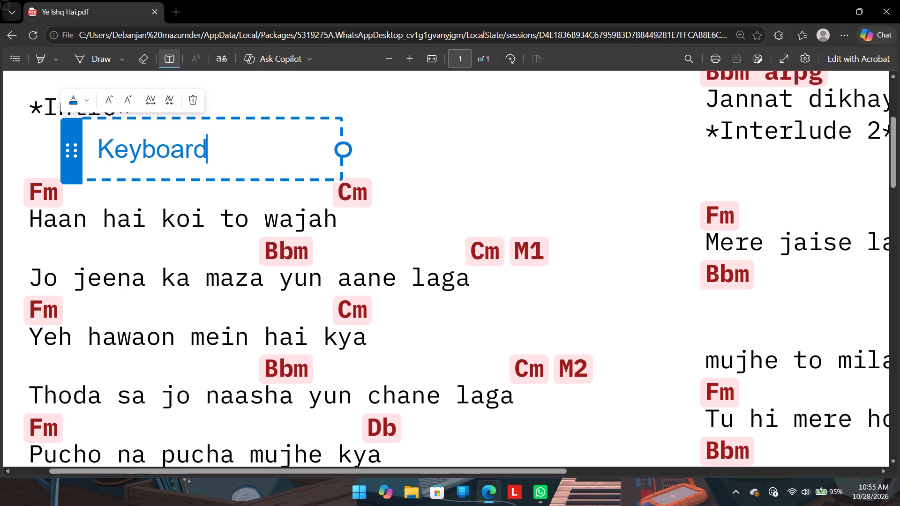
{"action": "key", "text": "space"}
{"action": "type", "text": "-"}
{"action": "key", "text": "space"}
{"action": "key", "text": "shift+s"}
{"action": "type", "text": "tart"}
{"action": "left_click", "coordinate": [541, 188]}
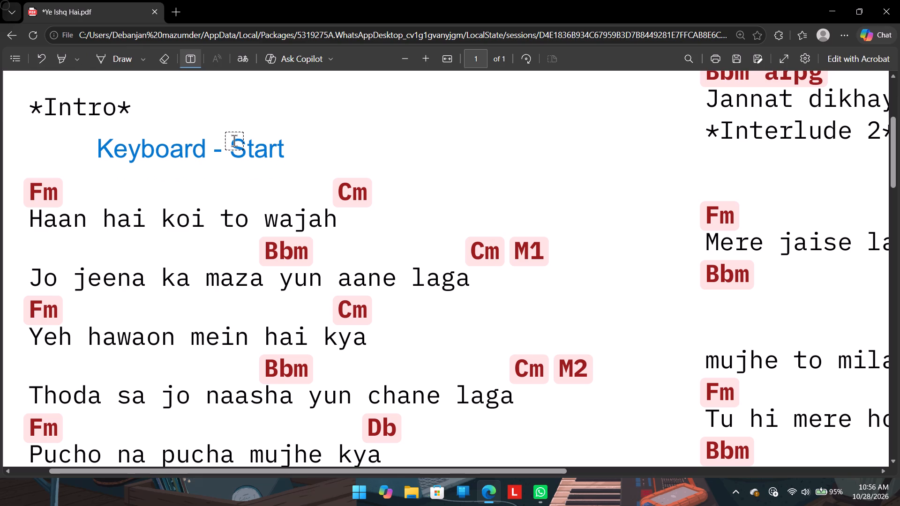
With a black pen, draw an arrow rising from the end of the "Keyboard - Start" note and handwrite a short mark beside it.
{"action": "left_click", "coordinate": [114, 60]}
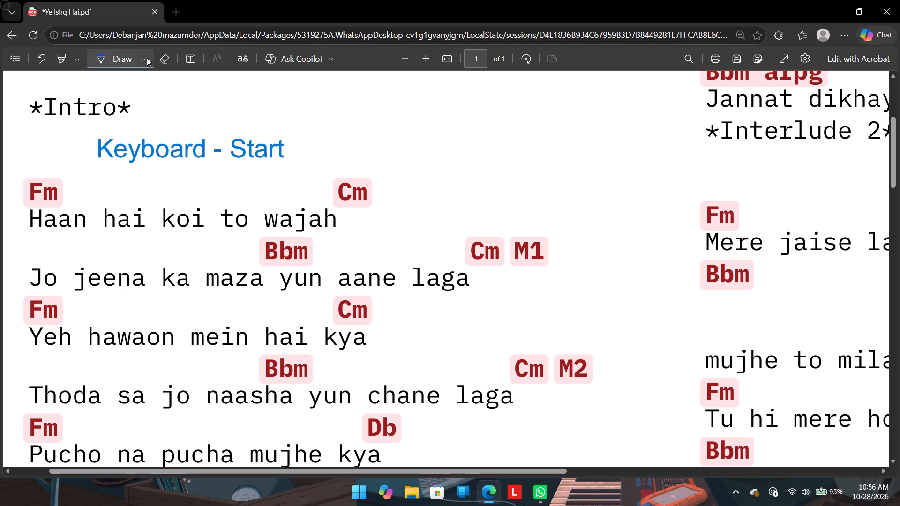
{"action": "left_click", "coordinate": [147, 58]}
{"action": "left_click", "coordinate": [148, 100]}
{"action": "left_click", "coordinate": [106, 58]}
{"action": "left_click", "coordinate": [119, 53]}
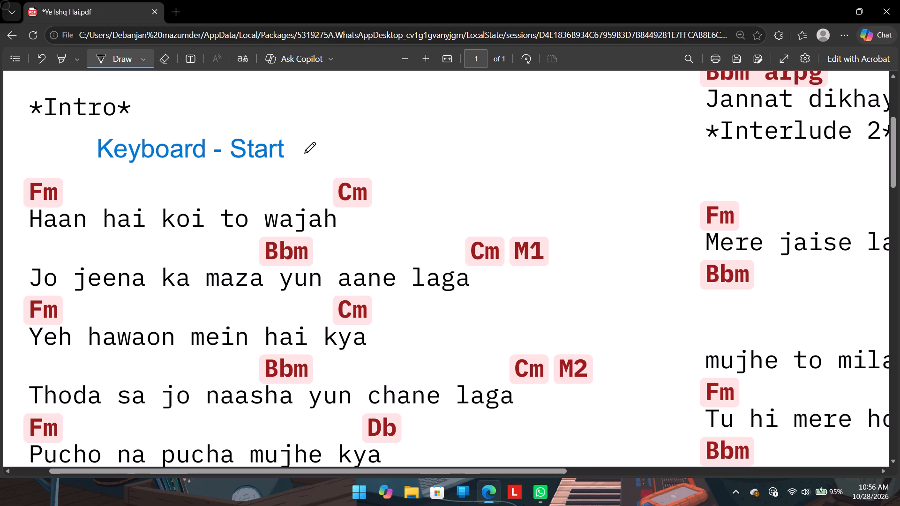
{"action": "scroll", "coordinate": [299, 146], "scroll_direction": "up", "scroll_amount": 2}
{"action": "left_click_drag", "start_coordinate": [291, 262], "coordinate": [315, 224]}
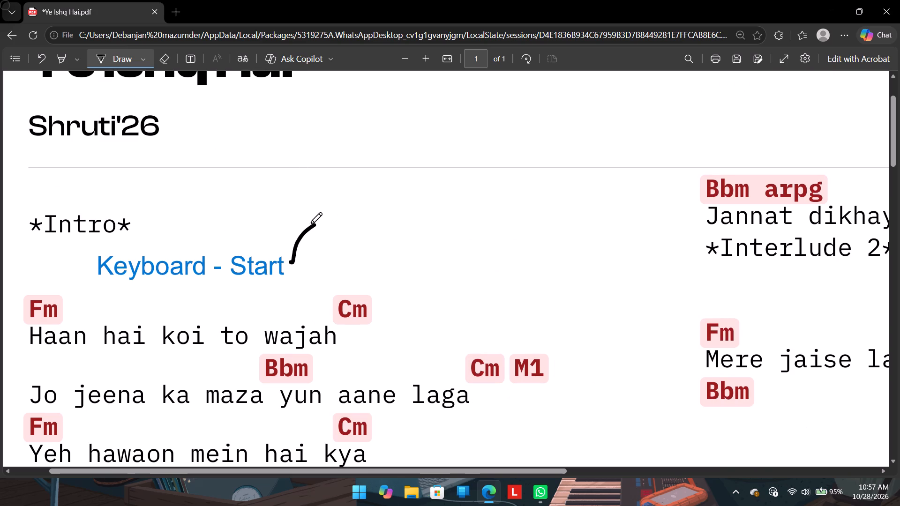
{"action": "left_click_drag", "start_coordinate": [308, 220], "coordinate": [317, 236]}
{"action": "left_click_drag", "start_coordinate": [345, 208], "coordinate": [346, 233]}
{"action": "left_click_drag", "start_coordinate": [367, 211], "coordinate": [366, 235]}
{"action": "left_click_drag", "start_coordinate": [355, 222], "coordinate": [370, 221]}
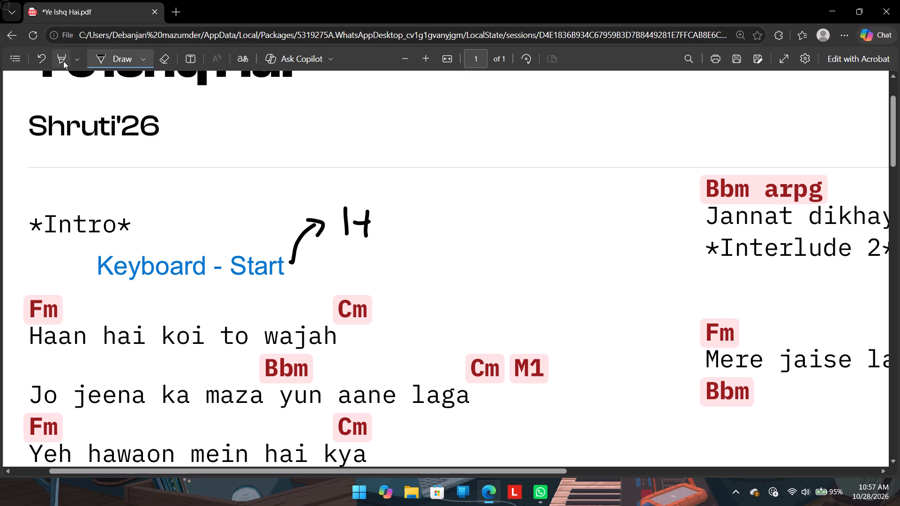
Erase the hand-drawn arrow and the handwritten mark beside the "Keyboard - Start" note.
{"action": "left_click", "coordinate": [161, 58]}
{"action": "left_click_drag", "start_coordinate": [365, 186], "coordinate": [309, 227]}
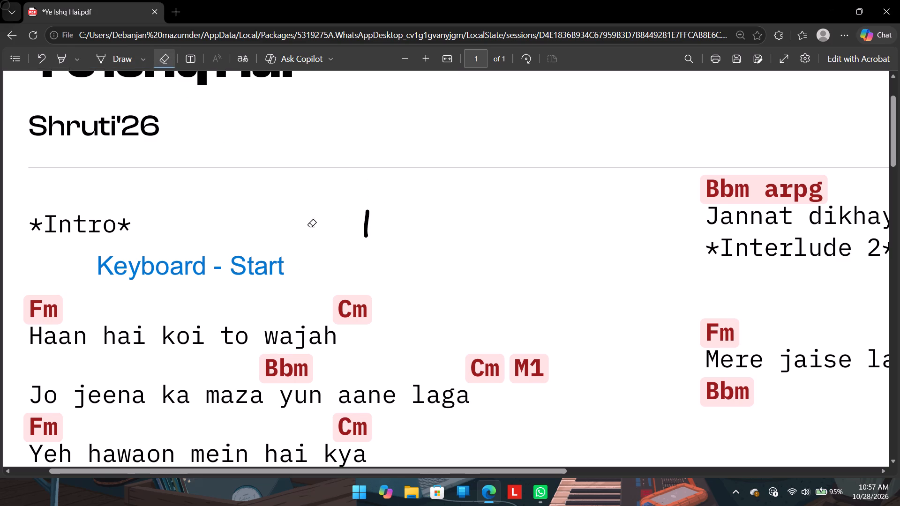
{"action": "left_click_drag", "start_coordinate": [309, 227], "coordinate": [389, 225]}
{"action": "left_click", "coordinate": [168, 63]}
Reduce the text size of the "Keyboard - Start" note and narrow its box to fit the text on one line.
{"action": "left_click", "coordinate": [198, 261]}
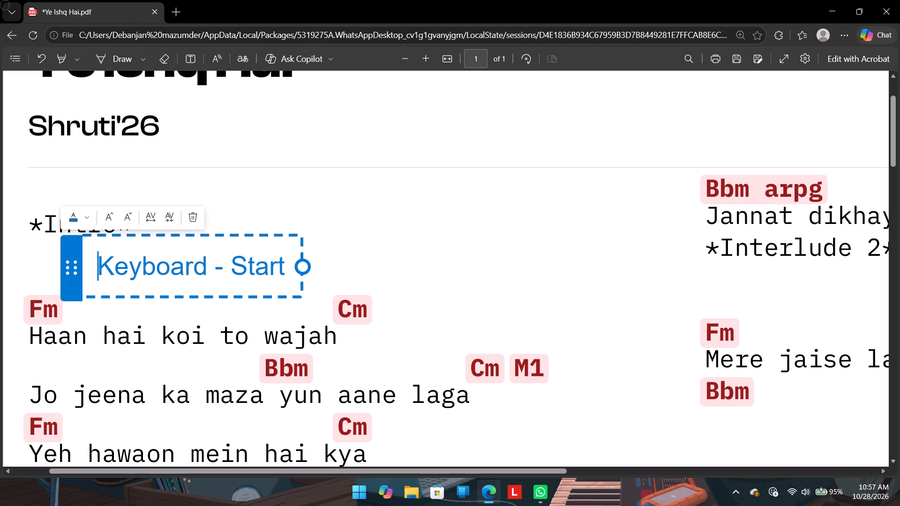
{"action": "left_click_drag", "start_coordinate": [77, 269], "coordinate": [72, 269]}
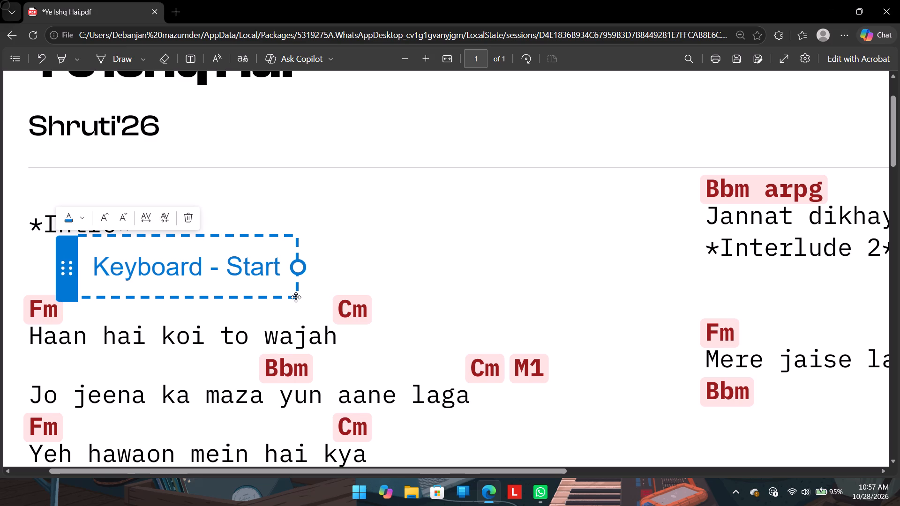
{"action": "left_click", "coordinate": [296, 298]}
{"action": "left_click_drag", "start_coordinate": [299, 268], "coordinate": [287, 266]}
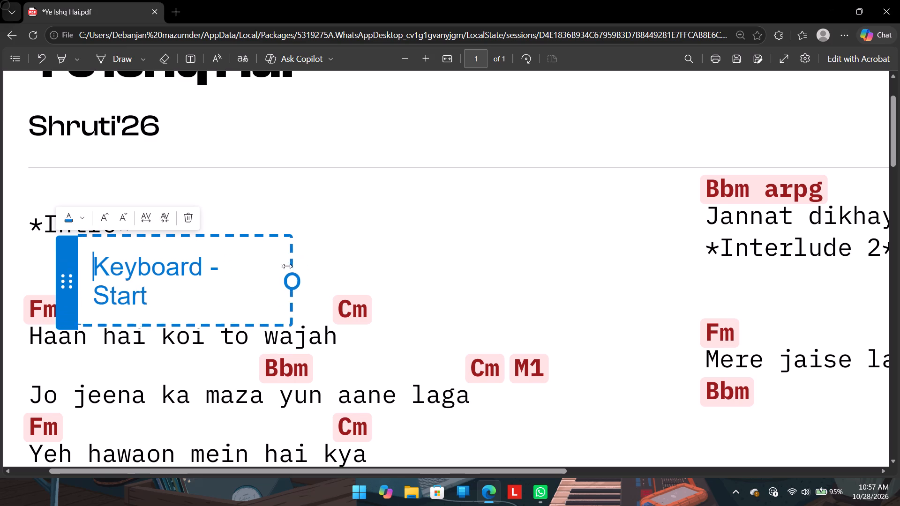
{"action": "left_click_drag", "start_coordinate": [287, 266], "coordinate": [327, 259]}
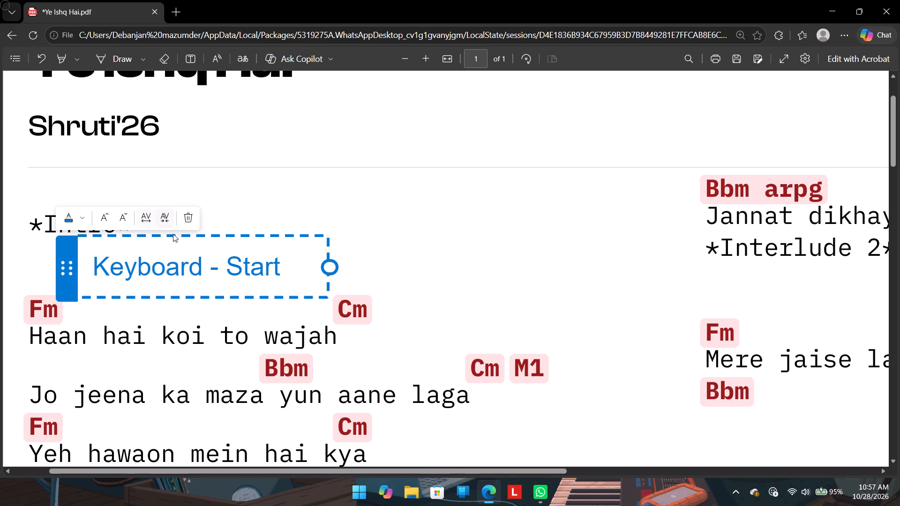
{"action": "triple_click", "coordinate": [119, 223]}
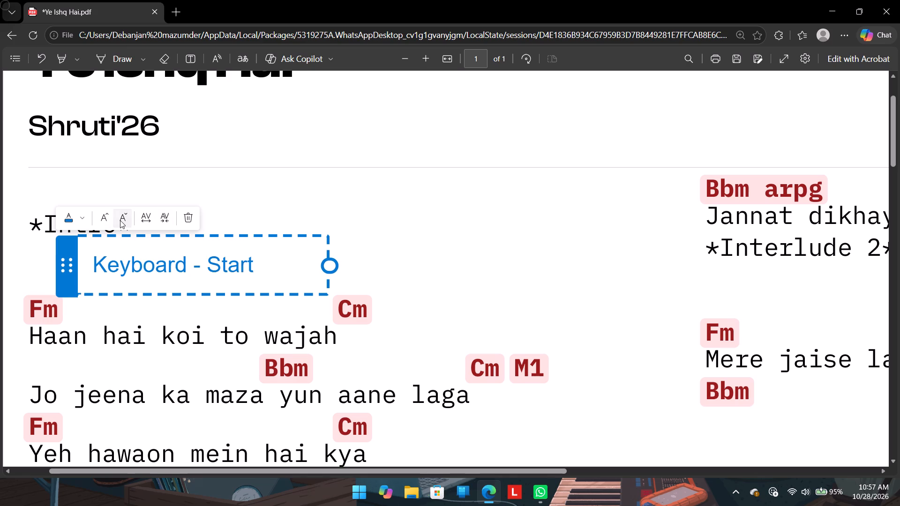
{"action": "double_click", "coordinate": [120, 220]}
{"action": "left_click_drag", "start_coordinate": [329, 266], "coordinate": [302, 268]}
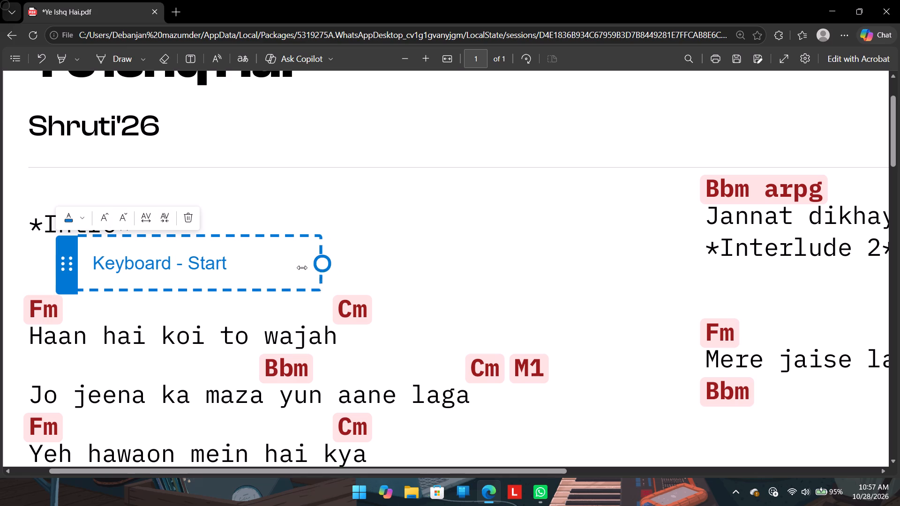
{"action": "left_click_drag", "start_coordinate": [302, 268], "coordinate": [242, 267]}
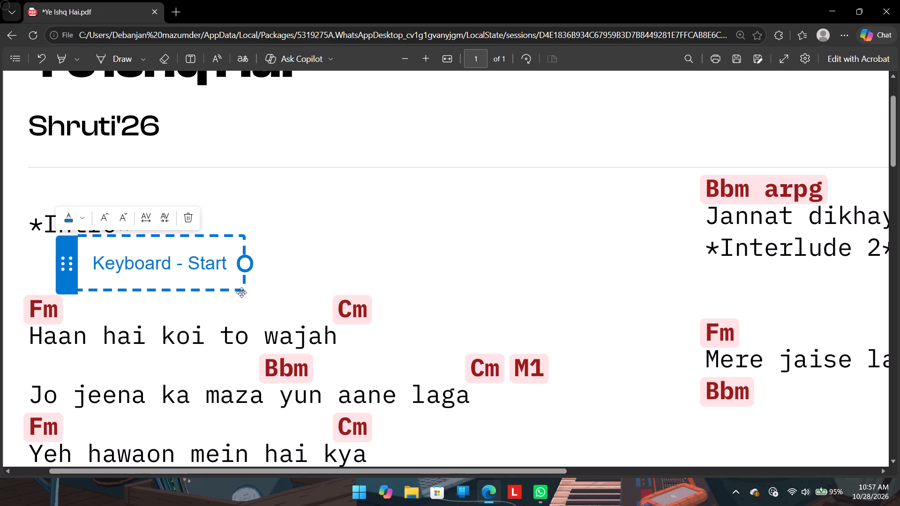
{"action": "left_click", "coordinate": [363, 246]}
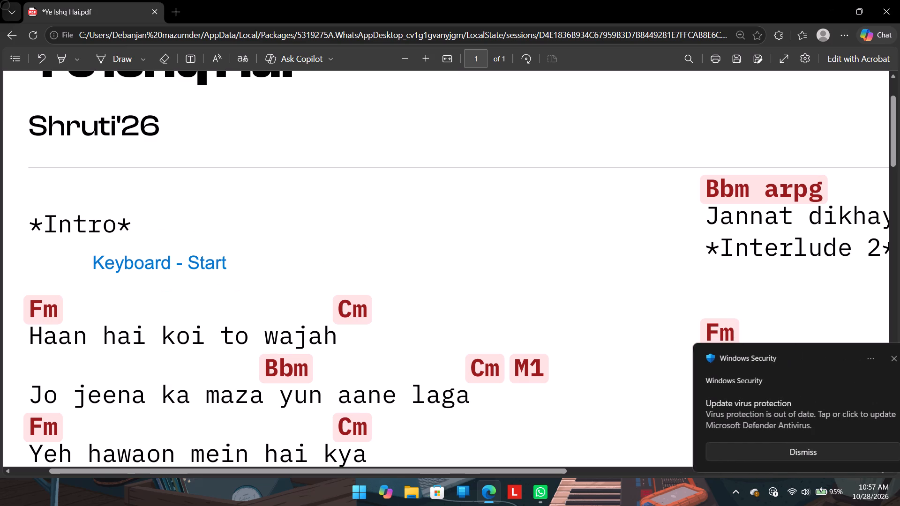
Move the "Keyboard - Start" note slightly lower, keeping it between the Intro heading and the first chord line.
{"action": "left_click", "coordinate": [197, 266]}
{"action": "left_click", "coordinate": [69, 262]}
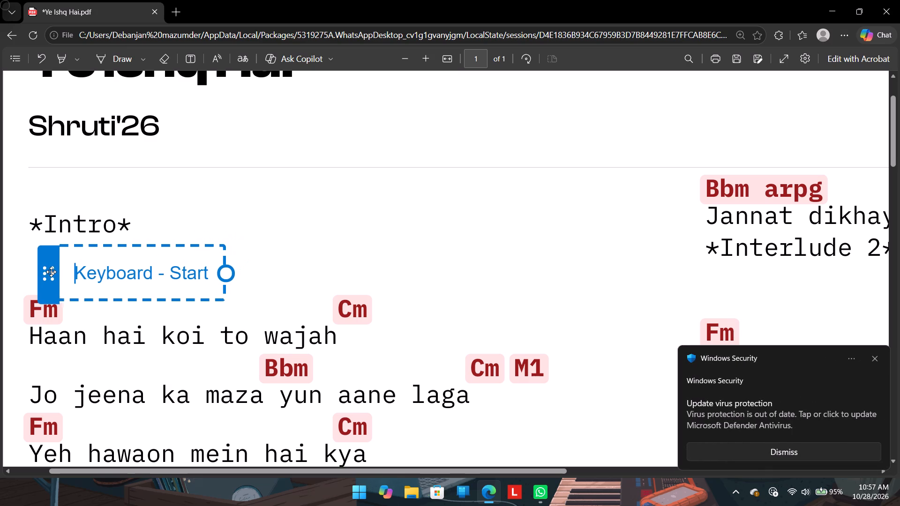
{"action": "left_click", "coordinate": [382, 216]}
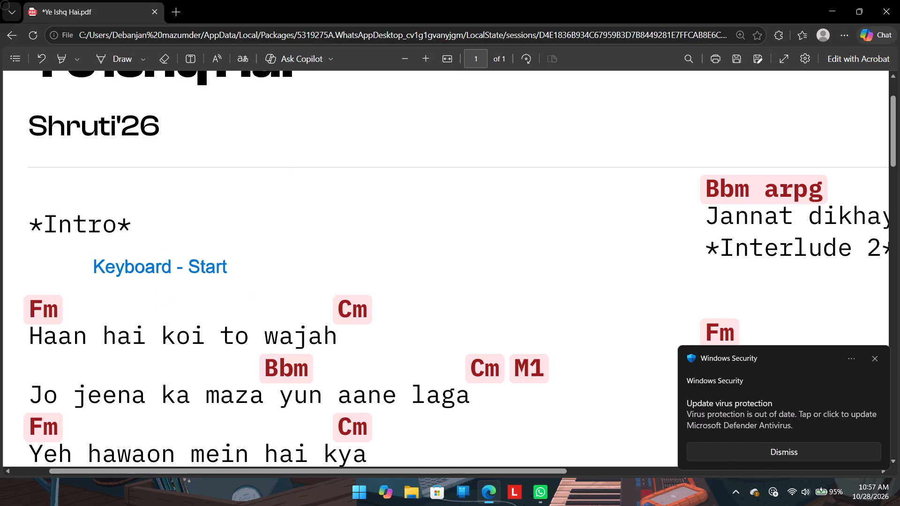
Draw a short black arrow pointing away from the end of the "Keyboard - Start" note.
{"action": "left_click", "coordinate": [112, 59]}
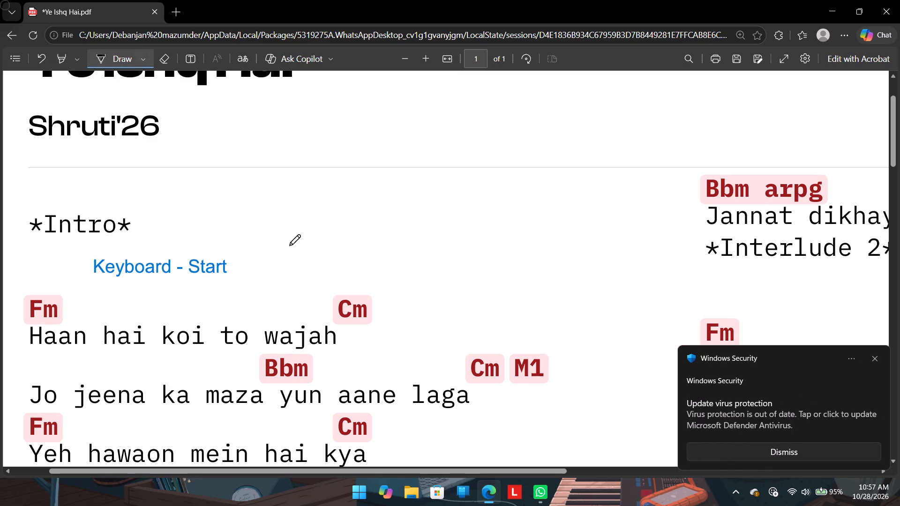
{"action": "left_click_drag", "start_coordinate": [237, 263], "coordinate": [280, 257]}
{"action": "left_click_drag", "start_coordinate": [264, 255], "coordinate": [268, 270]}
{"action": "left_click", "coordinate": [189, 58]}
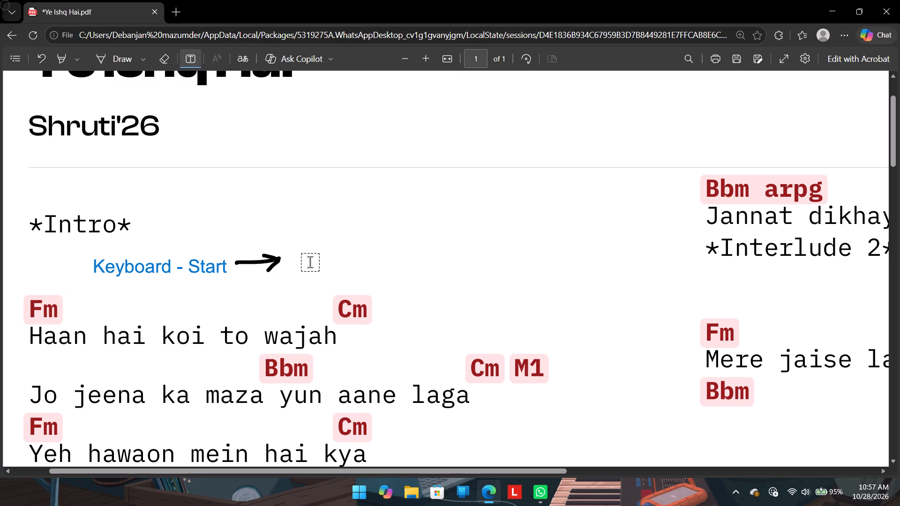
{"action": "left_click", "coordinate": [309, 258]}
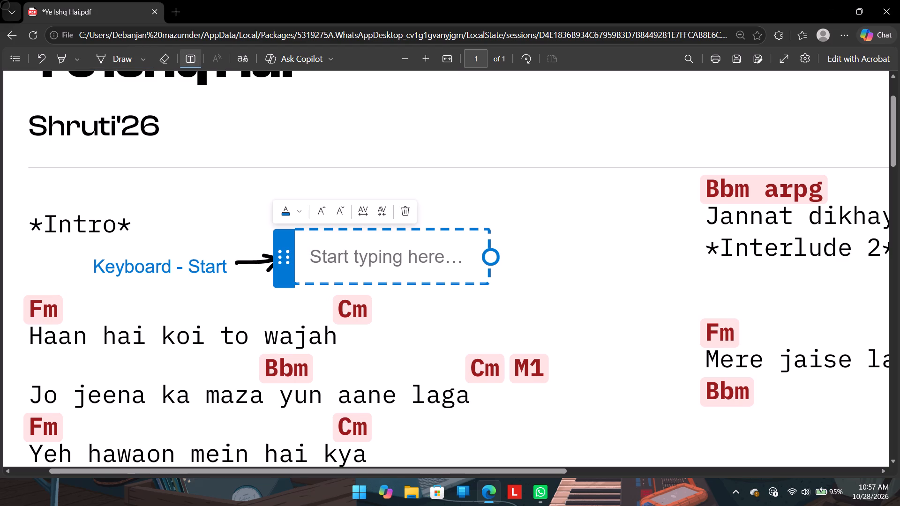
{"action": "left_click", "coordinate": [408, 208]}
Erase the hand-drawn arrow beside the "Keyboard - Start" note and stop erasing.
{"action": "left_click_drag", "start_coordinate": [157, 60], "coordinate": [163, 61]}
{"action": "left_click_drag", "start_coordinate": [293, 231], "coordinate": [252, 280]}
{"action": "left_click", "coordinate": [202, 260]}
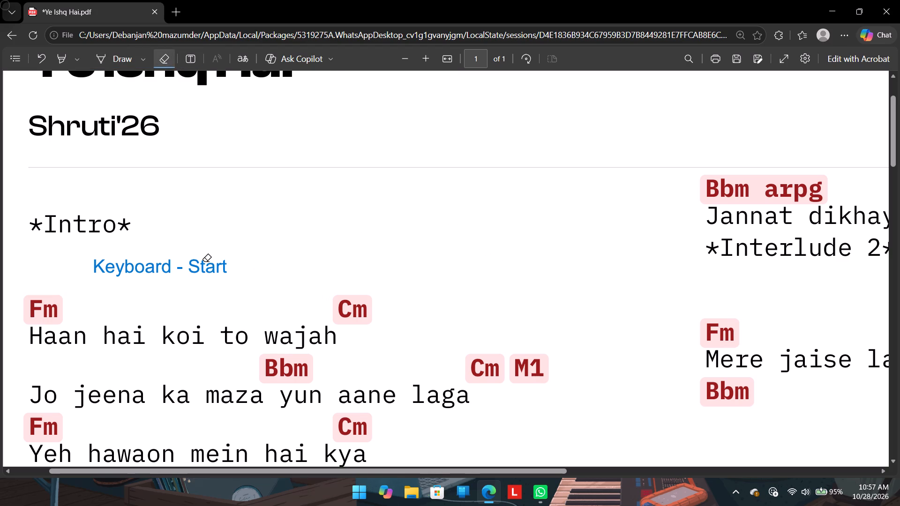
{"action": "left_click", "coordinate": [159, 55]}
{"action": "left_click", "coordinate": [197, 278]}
Extend the note under the Intro heading to read "Keyboard - Start (1 Time)".
{"action": "left_click", "coordinate": [227, 267]}
{"action": "key", "text": "space"}
{"action": "type", "text": "()"}
{"action": "key", "text": "Left"}
{"action": "key", "text": "1"}
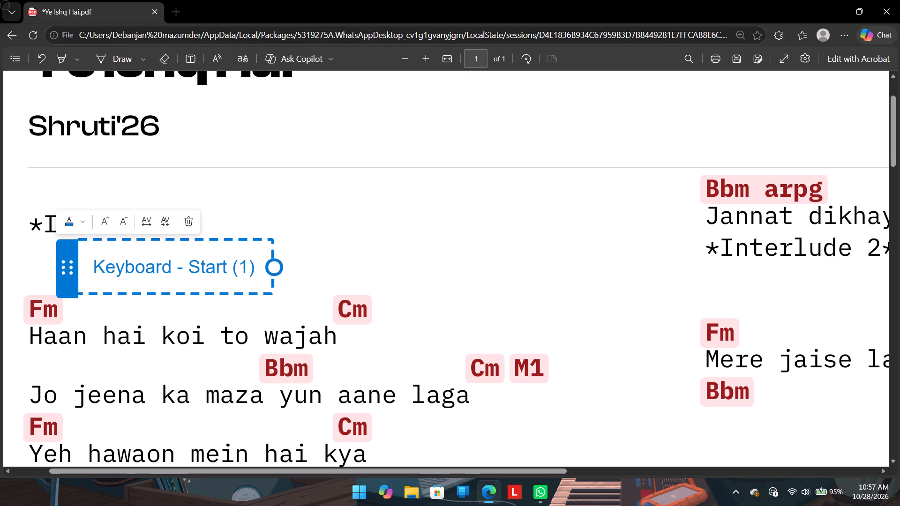
{"action": "key", "text": "space"}
{"action": "type", "text": "Time"}
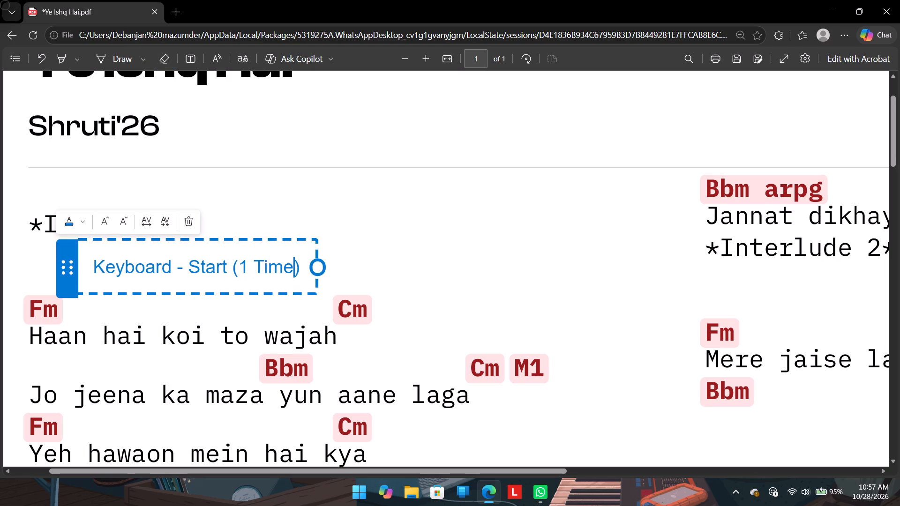
{"action": "left_click", "coordinate": [448, 225]}
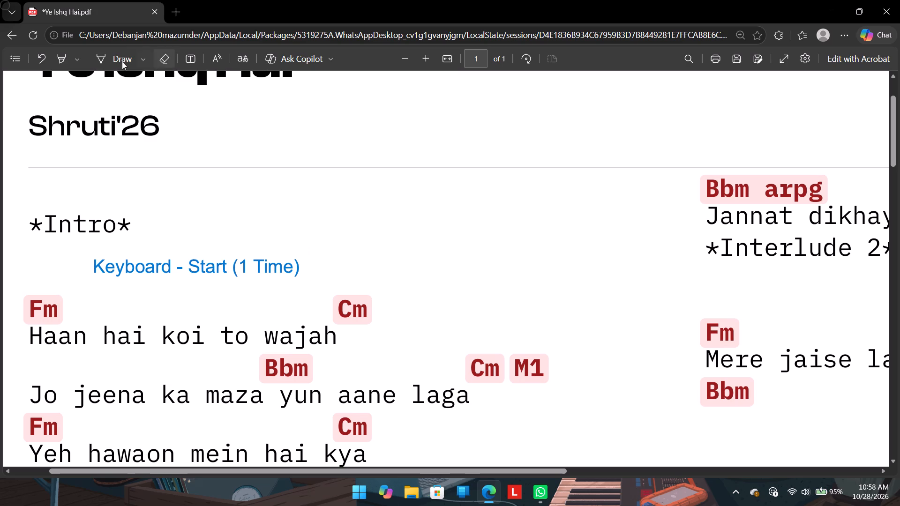
Draw a short black arrow just after the "Keyboard - Start (1 Time)" note, pointing away from it.
{"action": "left_click", "coordinate": [97, 58]}
{"action": "left_click_drag", "start_coordinate": [312, 267], "coordinate": [322, 266]}
{"action": "left_click_drag", "start_coordinate": [320, 259], "coordinate": [330, 266]}
{"action": "left_click", "coordinate": [330, 266]}
{"action": "left_click_drag", "start_coordinate": [329, 267], "coordinate": [314, 278]}
Add the text note "Then Octapad Starts" after the arrow and align it with the "Keyboard - Start (1 Time)" note.
{"action": "left_click", "coordinate": [193, 54]}
{"action": "left_click", "coordinate": [349, 262]}
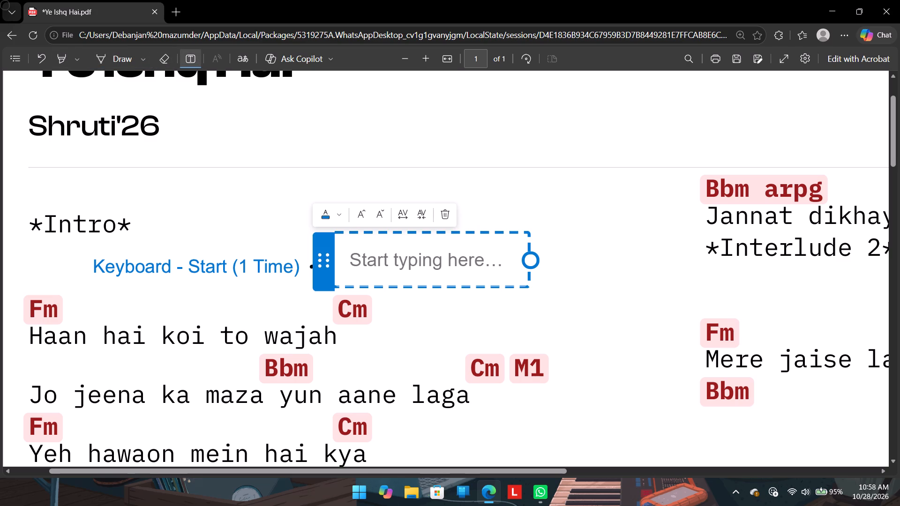
{"action": "type", "text": "Then Oc"}
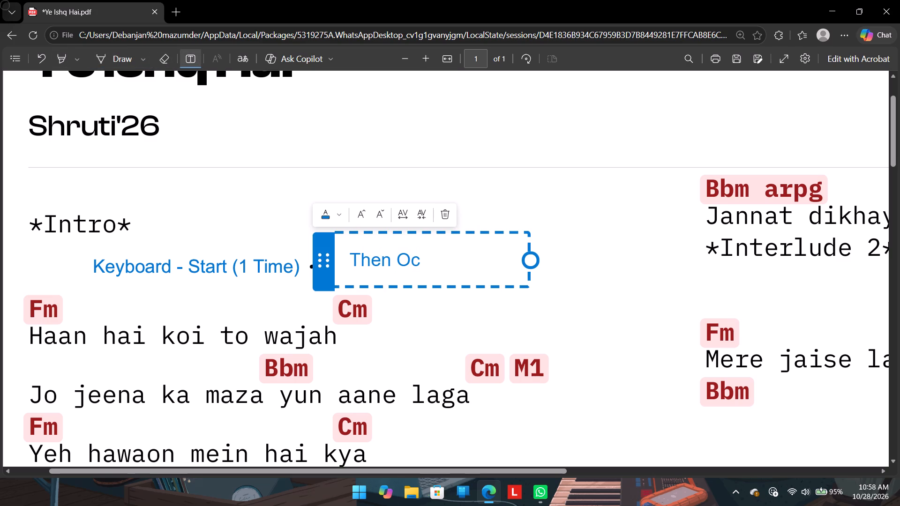
{"action": "type", "text": "ta"}
{"action": "type", "text": "pad Starts"}
{"action": "left_click", "coordinate": [627, 224]}
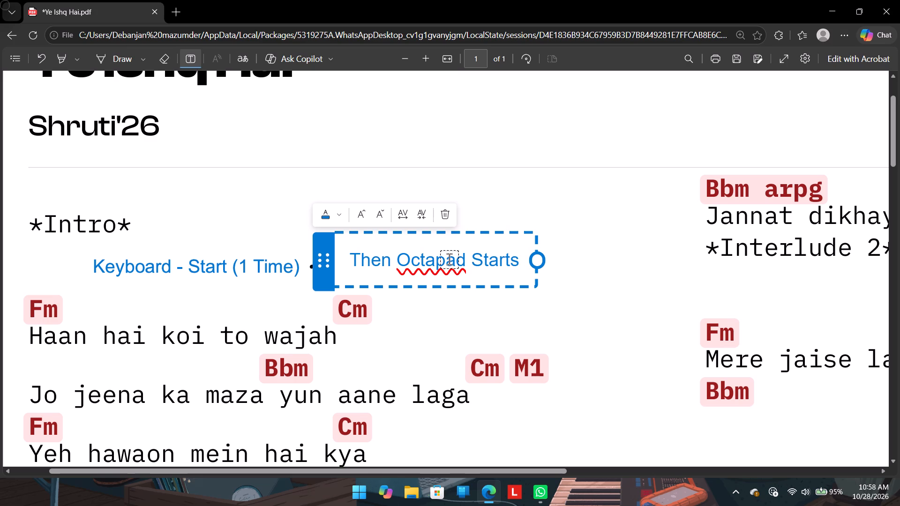
{"action": "left_click", "coordinate": [450, 260]}
{"action": "left_click_drag", "start_coordinate": [318, 266], "coordinate": [312, 273]}
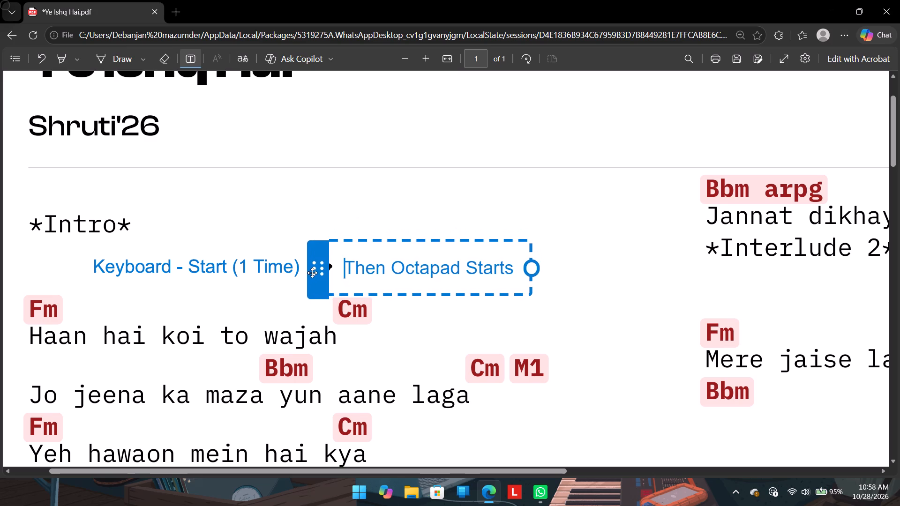
{"action": "left_click_drag", "start_coordinate": [312, 273], "coordinate": [307, 271]}
{"action": "left_click", "coordinate": [587, 241]}
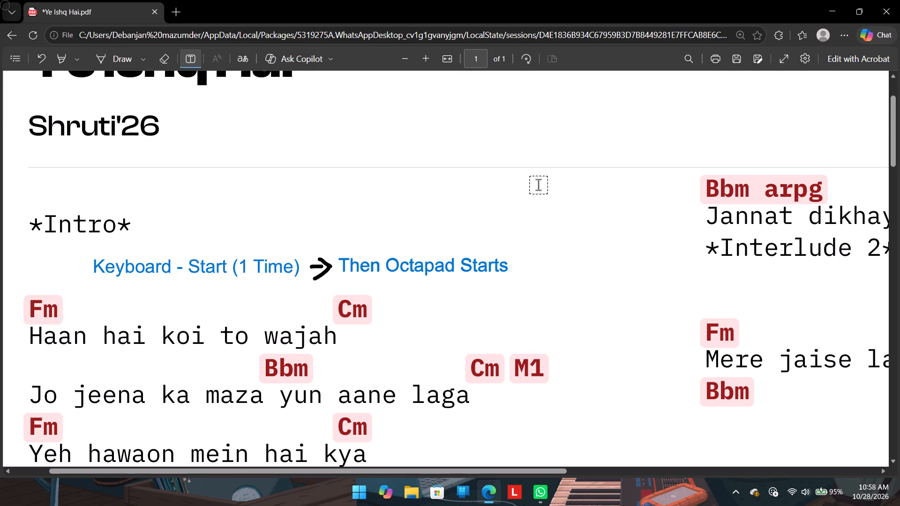
Add a "Minor Pause" note below the M1 marker and place it just after "Jo jeena ka maza yun aane laga".
{"action": "scroll", "coordinate": [507, 167], "scroll_direction": "down", "scroll_amount": 2}
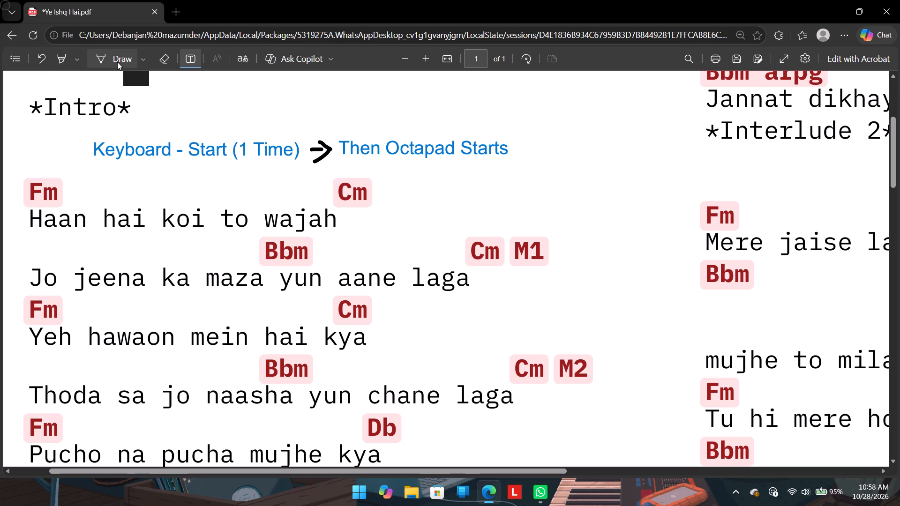
{"action": "scroll", "coordinate": [127, 90], "scroll_direction": "down", "scroll_amount": 1}
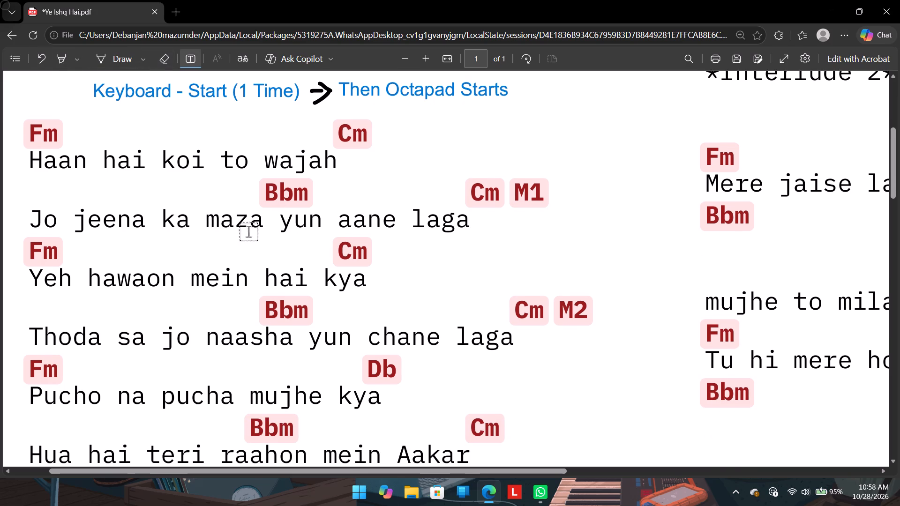
{"action": "left_click", "coordinate": [510, 219]}
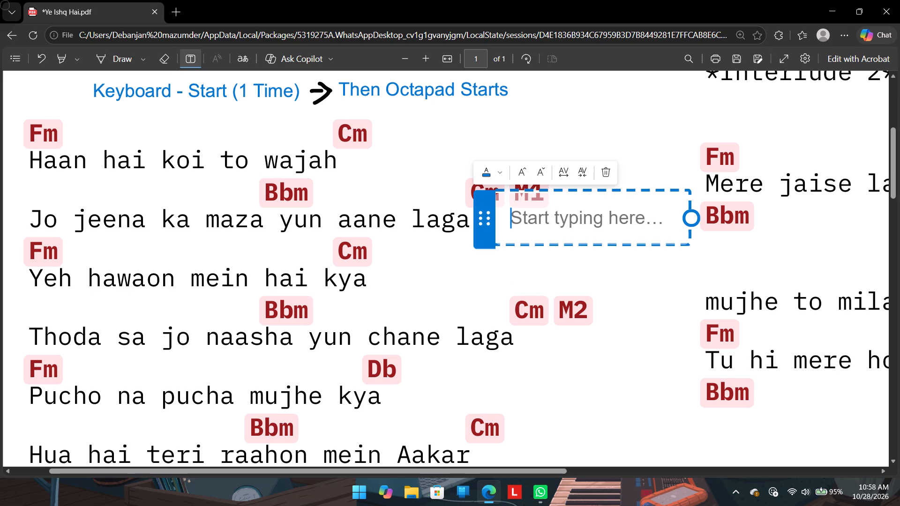
{"action": "type", "text": "Minor Pause"}
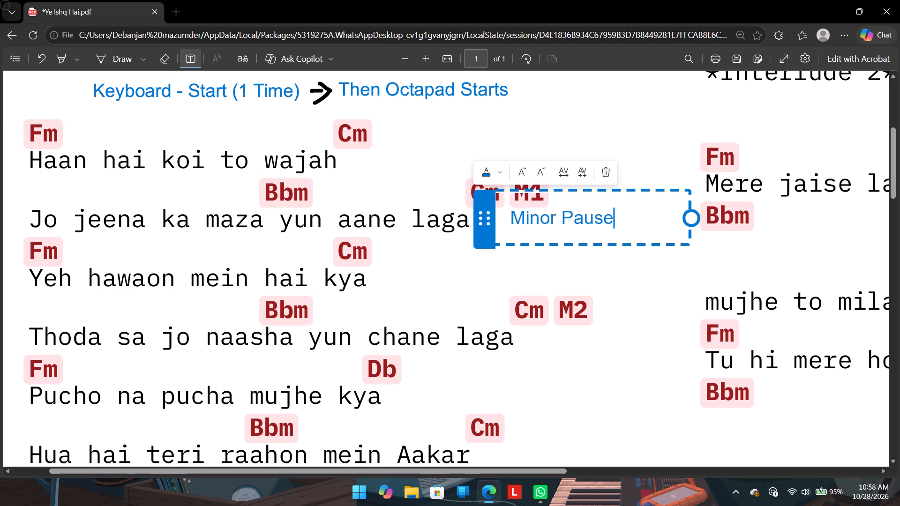
{"action": "left_click", "coordinate": [681, 342]}
{"action": "left_click", "coordinate": [547, 227]}
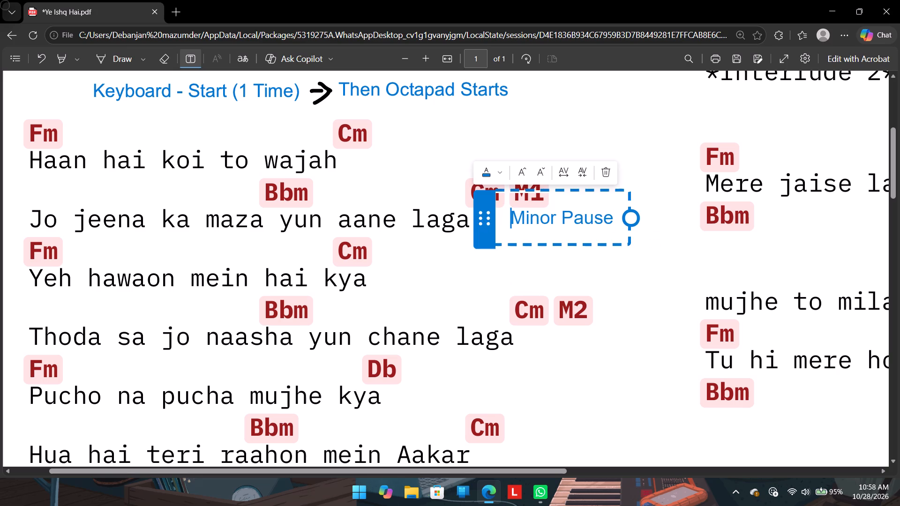
{"action": "left_click_drag", "start_coordinate": [481, 223], "coordinate": [455, 228]}
{"action": "left_click", "coordinate": [432, 296]}
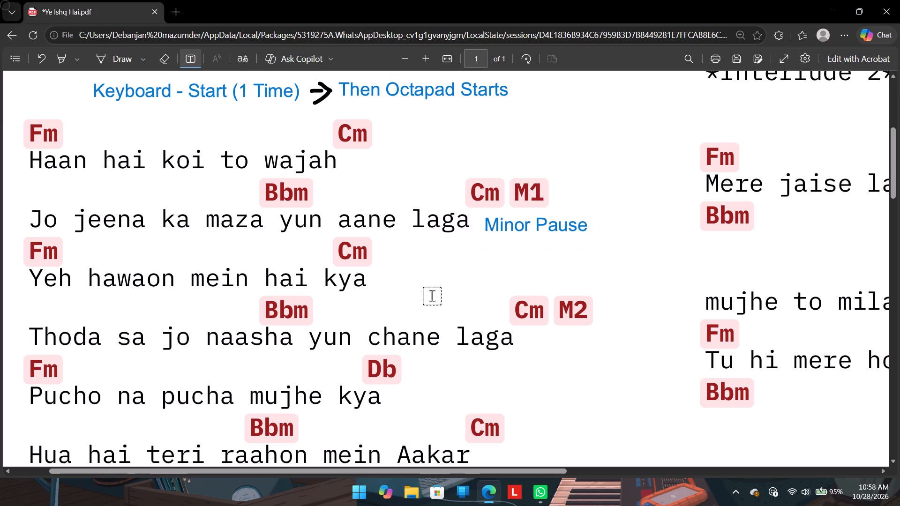
Add a "Minor Pause" note below the M2 marker and place it just after "Thoda sa jo naasha yun chane laga".
{"action": "scroll", "coordinate": [412, 280], "scroll_direction": "down", "scroll_amount": 1}
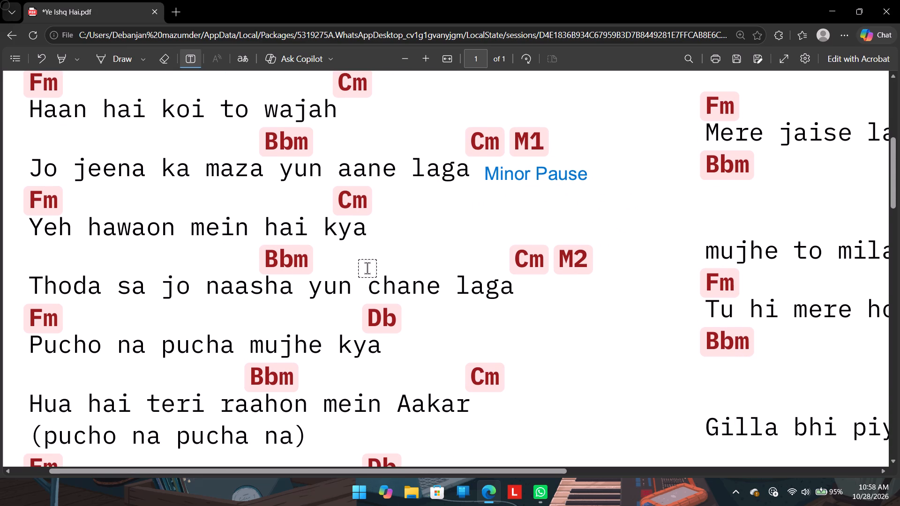
{"action": "left_click", "coordinate": [534, 278]}
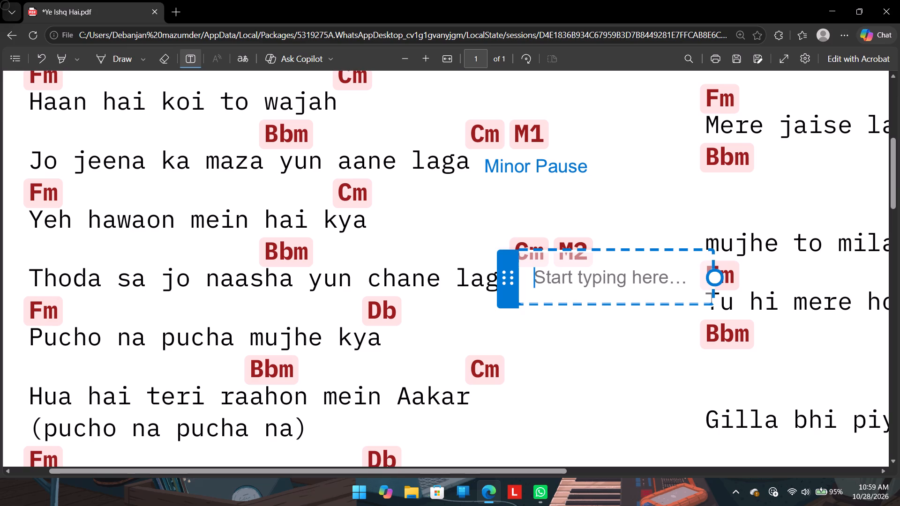
{"action": "type", "text": "Minor Pause"}
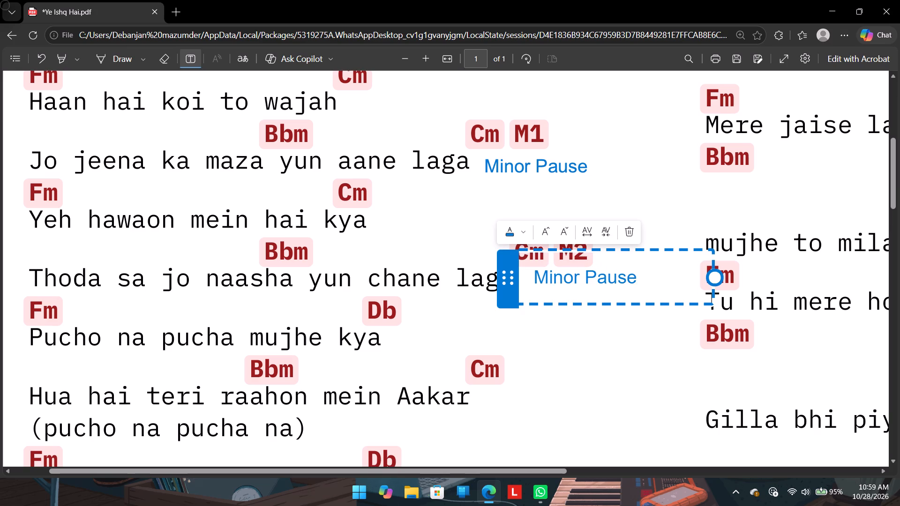
{"action": "left_click", "coordinate": [540, 367]}
{"action": "left_click", "coordinate": [561, 275]}
{"action": "left_click_drag", "start_coordinate": [509, 281], "coordinate": [508, 282]}
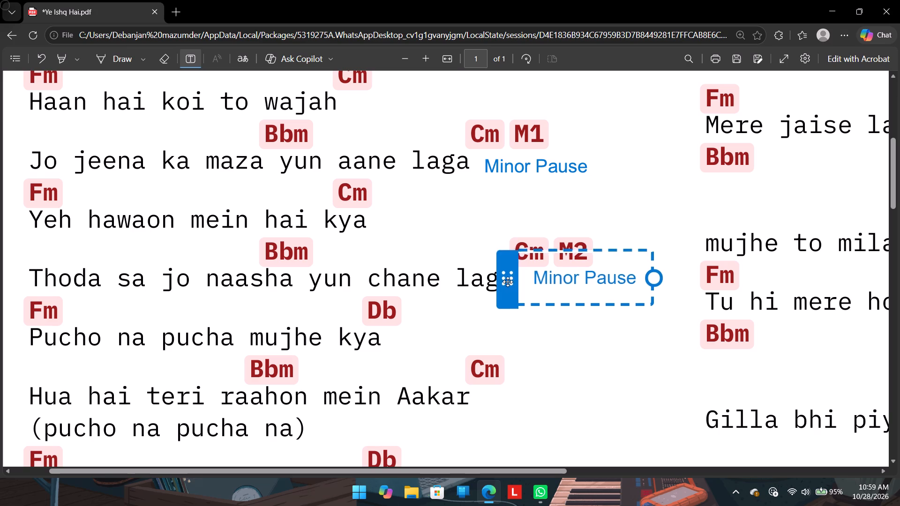
{"action": "left_click_drag", "start_coordinate": [508, 282], "coordinate": [497, 286]}
{"action": "left_click", "coordinate": [431, 333]}
Add an "Octapad Roll" note below the Cm and M3 markers and place it just after "Milega teri bahon mein aakar".
{"action": "scroll", "coordinate": [433, 333], "scroll_direction": "down", "scroll_amount": 2}
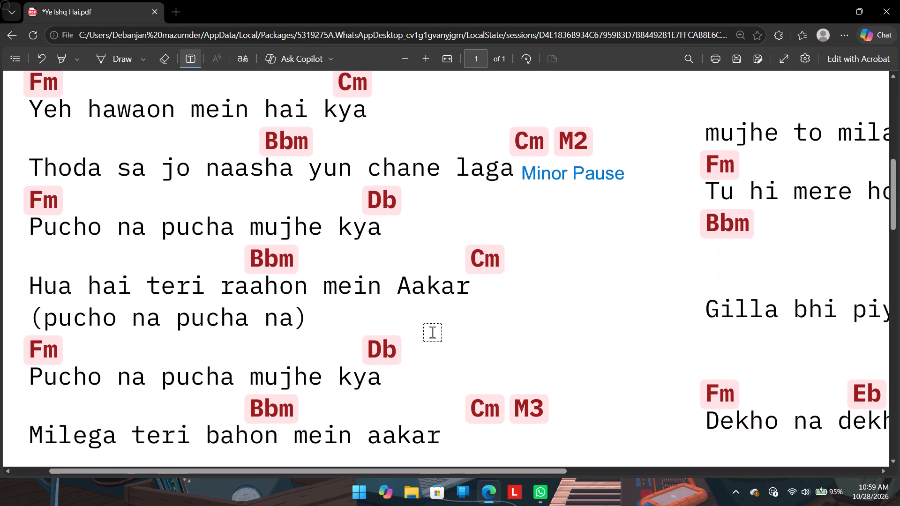
{"action": "scroll", "coordinate": [262, 329], "scroll_direction": "down", "scroll_amount": 1}
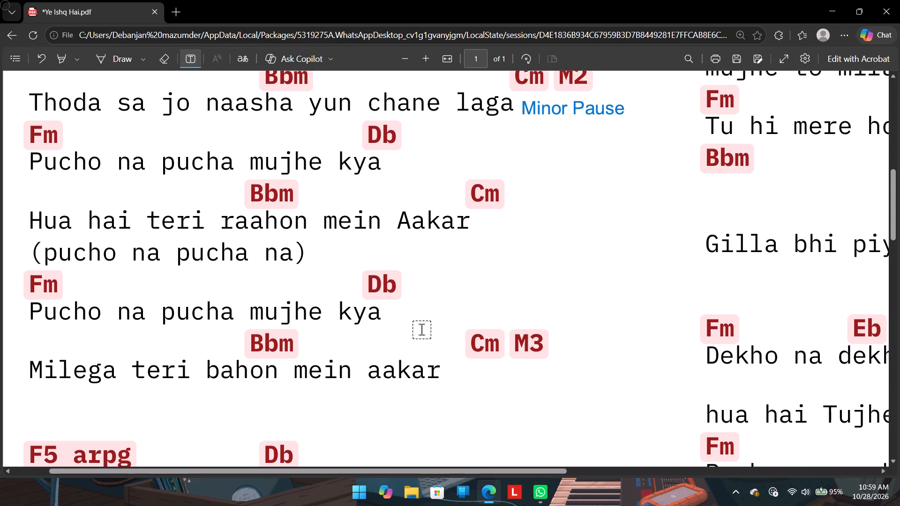
{"action": "scroll", "coordinate": [422, 331], "scroll_direction": "down", "scroll_amount": 1}
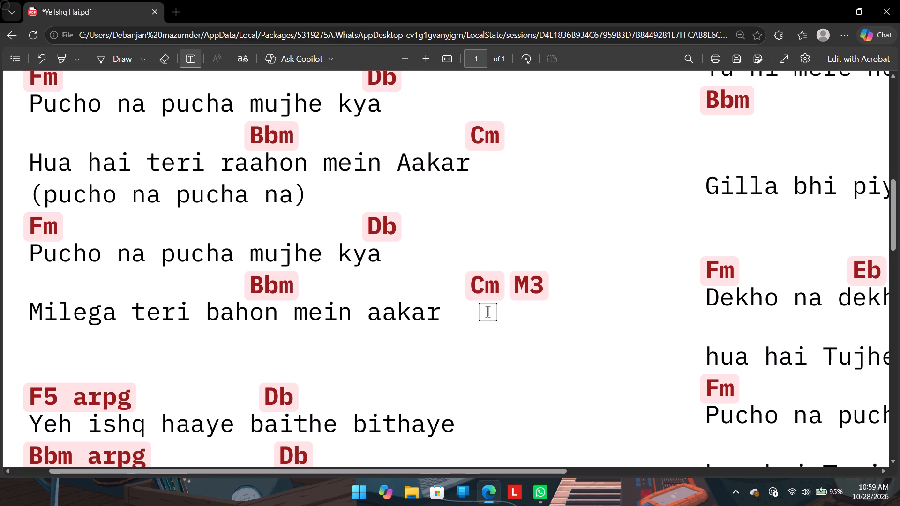
{"action": "left_click", "coordinate": [472, 312]}
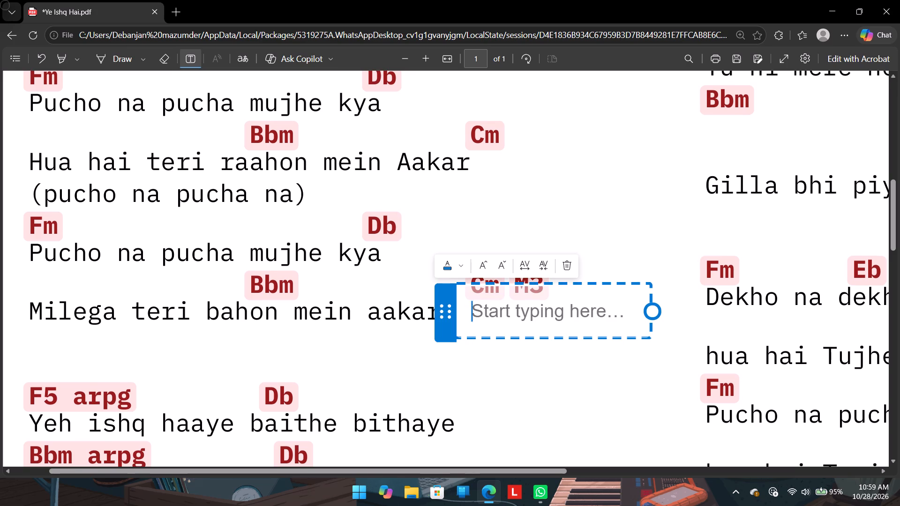
{"action": "type", "text": "Octapad Roll"}
{"action": "left_click", "coordinate": [563, 400]}
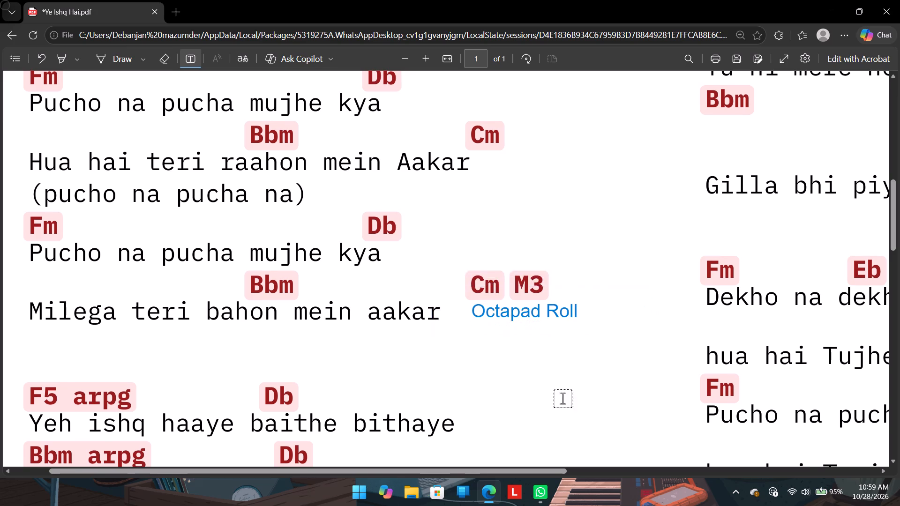
{"action": "left_click", "coordinate": [542, 314]}
{"action": "left_click_drag", "start_coordinate": [445, 315], "coordinate": [424, 318]}
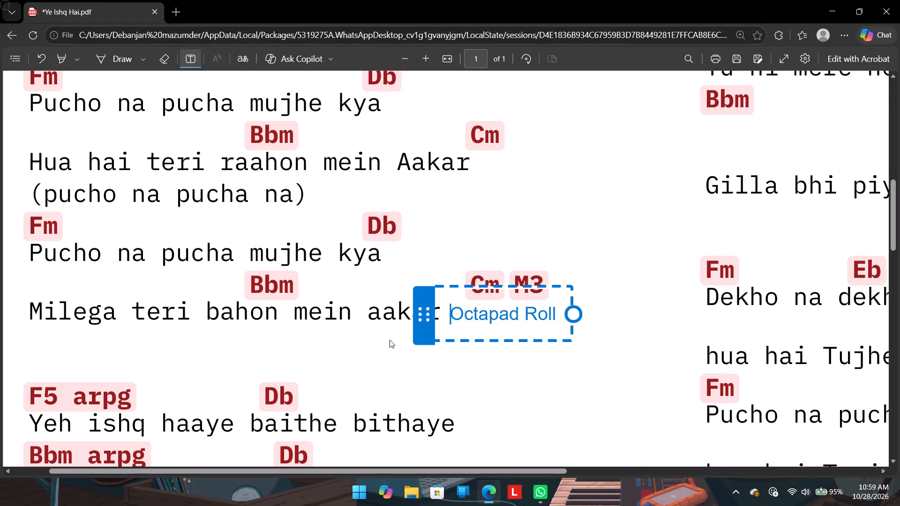
{"action": "left_click", "coordinate": [347, 372]}
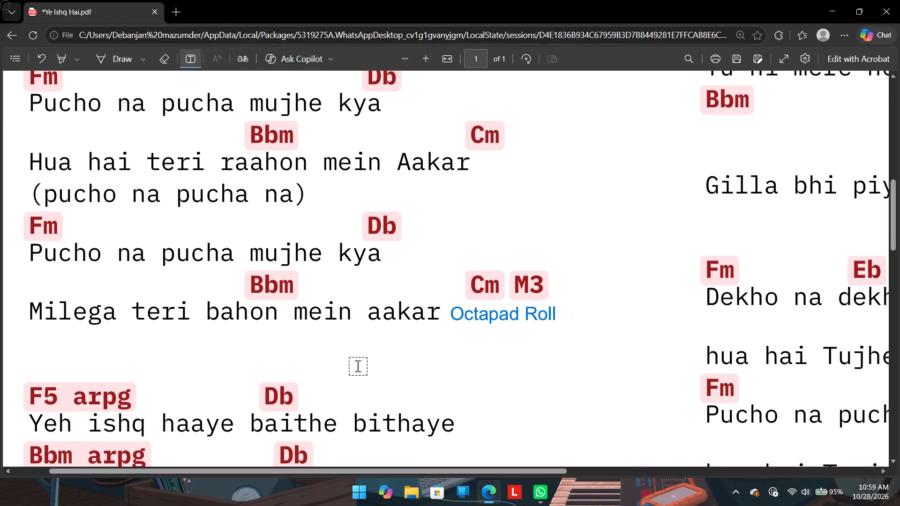
Add the text note "Octapad - Solo" beside the Flute riff marker above the Interlude line in New Section.
{"action": "scroll", "coordinate": [348, 368], "scroll_direction": "down", "scroll_amount": 3}
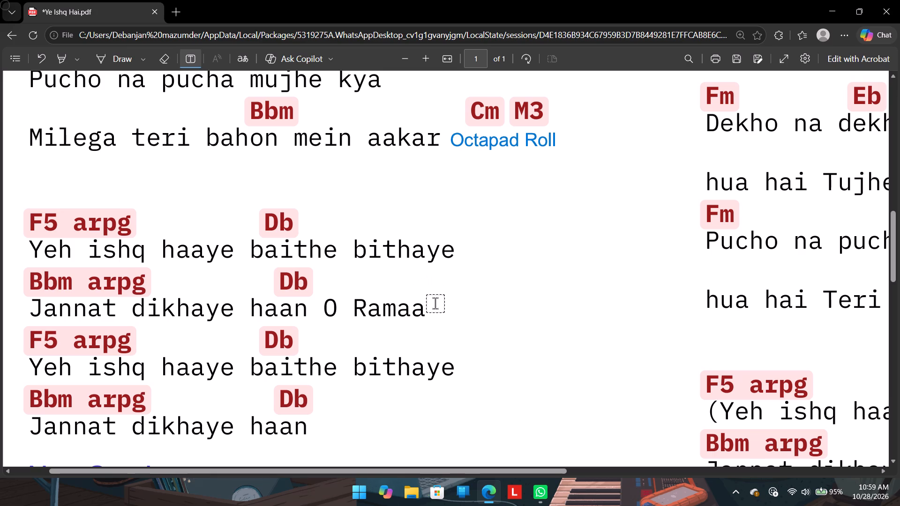
{"action": "scroll", "coordinate": [436, 305], "scroll_direction": "down", "scroll_amount": 1}
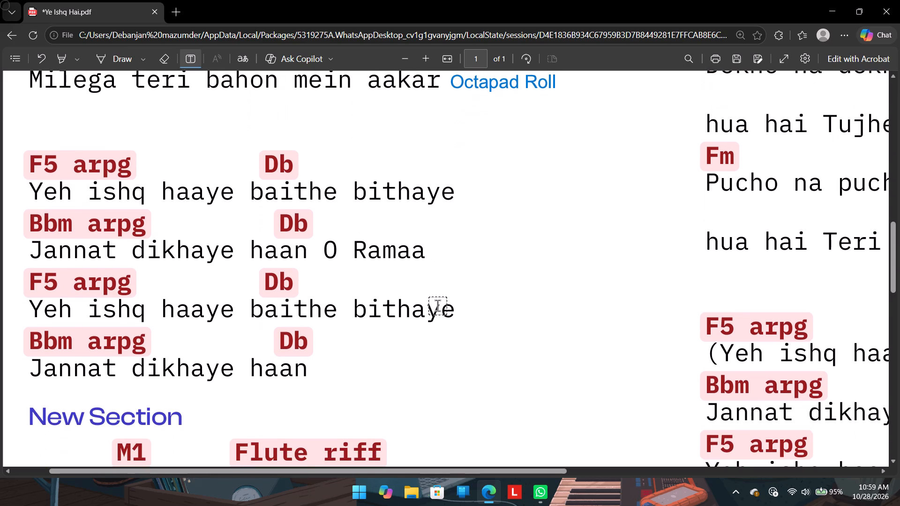
{"action": "scroll", "coordinate": [440, 306], "scroll_direction": "down", "scroll_amount": 1}
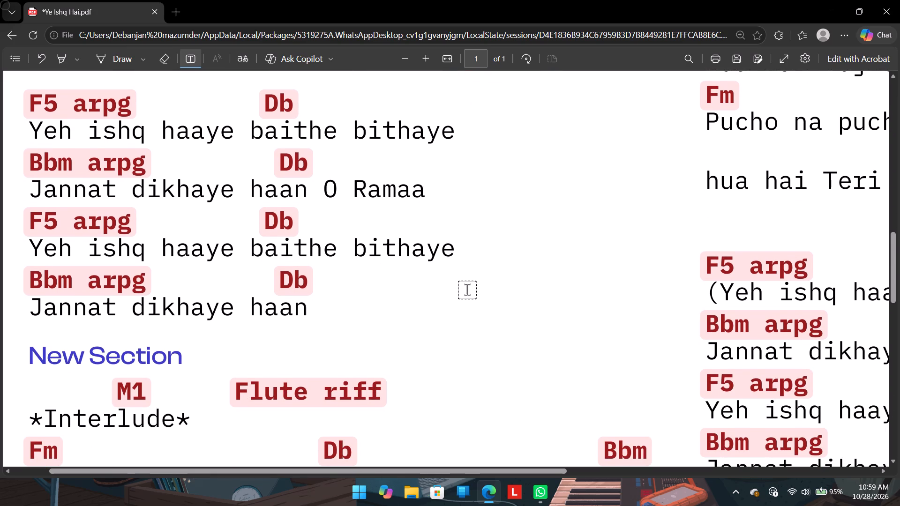
{"action": "scroll", "coordinate": [475, 293], "scroll_direction": "down", "scroll_amount": 2}
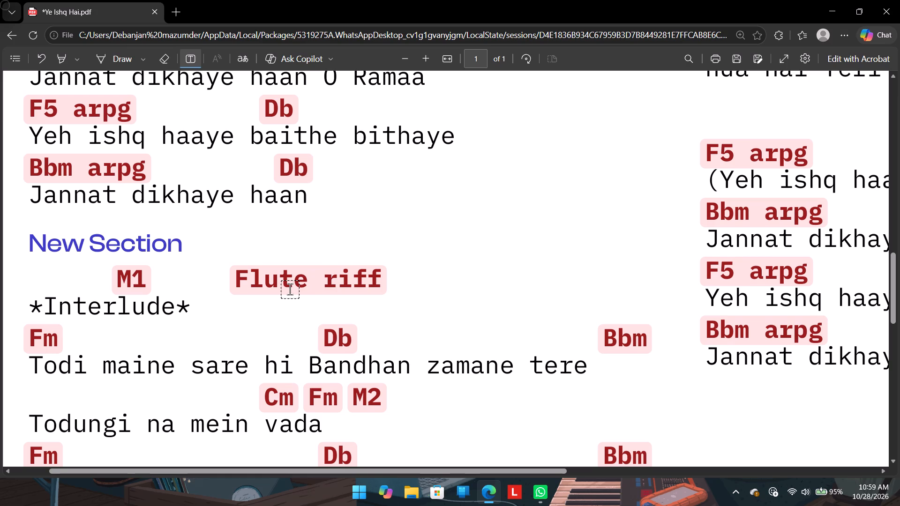
{"action": "left_click", "coordinate": [412, 262]}
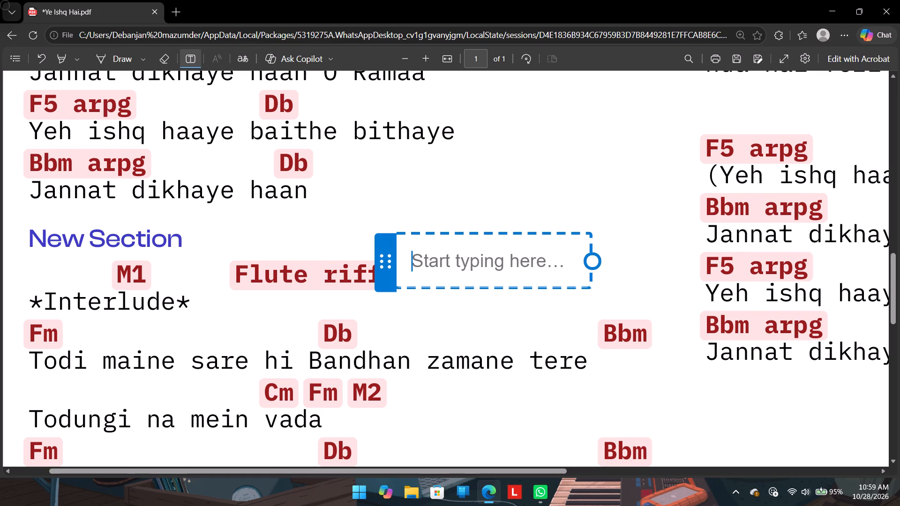
{"action": "type", "text": "Co"}
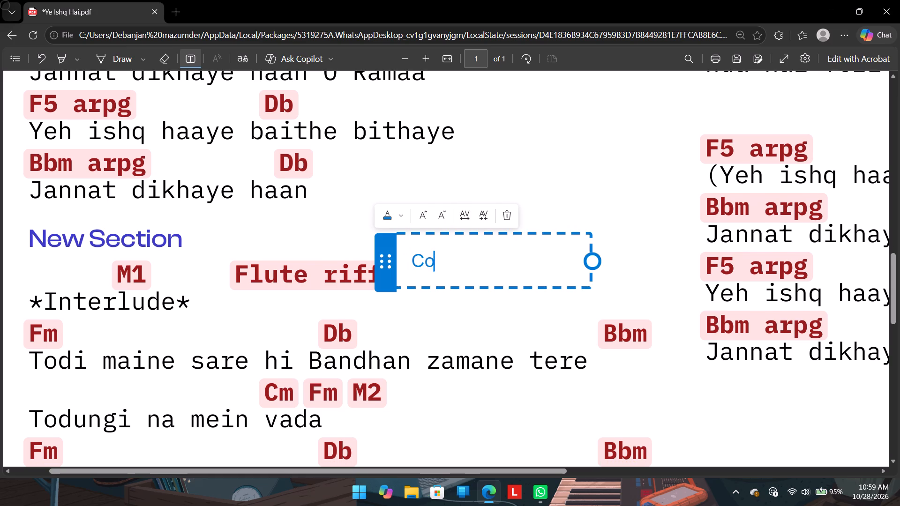
{"action": "key", "text": "BackSpace"}
{"action": "key", "text": "BackSpace"}
{"action": "type", "text": "Ocpad"}
{"action": "key", "text": "space"}
{"action": "key", "text": "BackSpace"}
{"action": "key", "text": "BackSpace"}
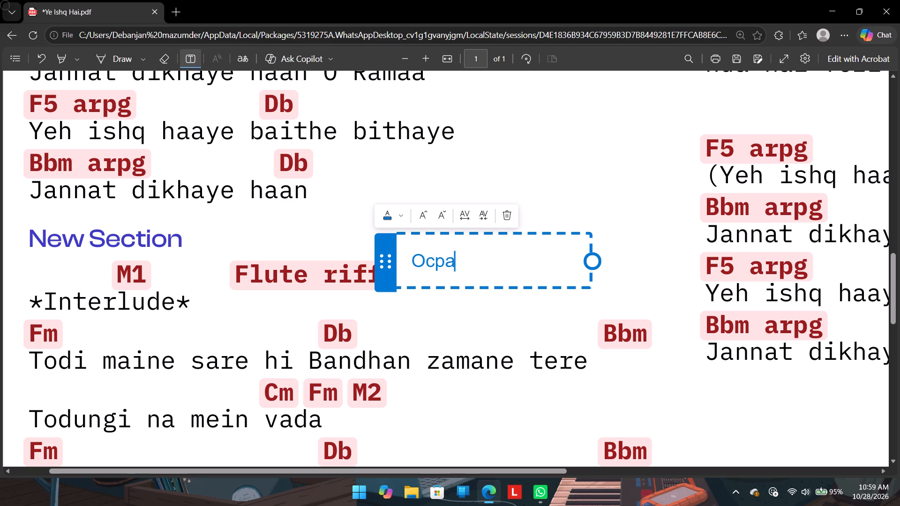
{"action": "key", "text": "BackSpace"}
{"action": "key", "text": "BackSpace"}
{"action": "type", "text": "taoa"}
{"action": "key", "text": "BackSpace"}
{"action": "key", "text": "BackSpace"}
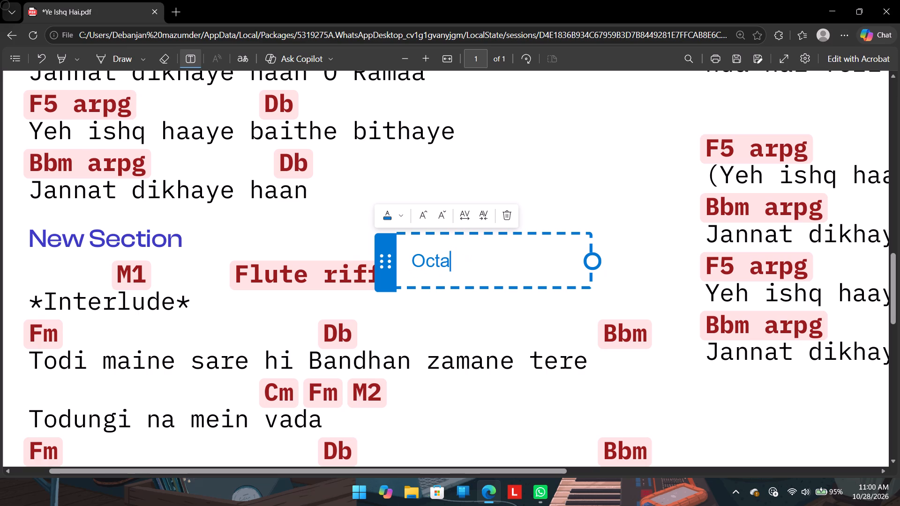
{"action": "type", "text": "pad"}
{"action": "key", "text": "space"}
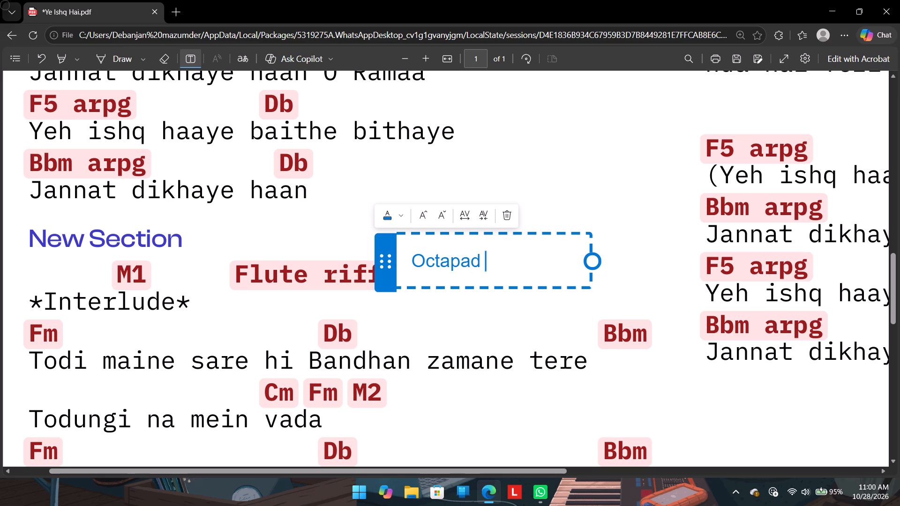
{"action": "type", "text": "- SO"}
{"action": "key", "text": "BackSpace"}
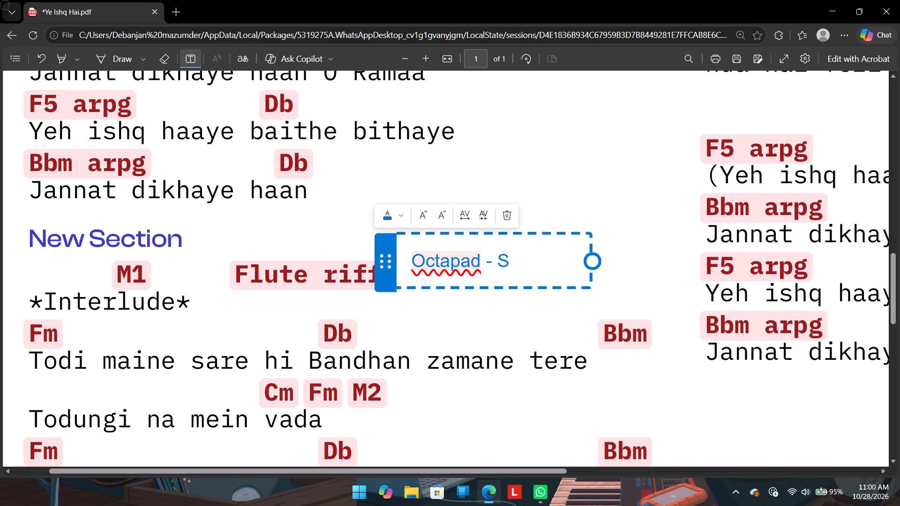
{"action": "type", "text": "olo"}
{"action": "key", "text": "space"}
{"action": "left_click", "coordinate": [596, 195]}
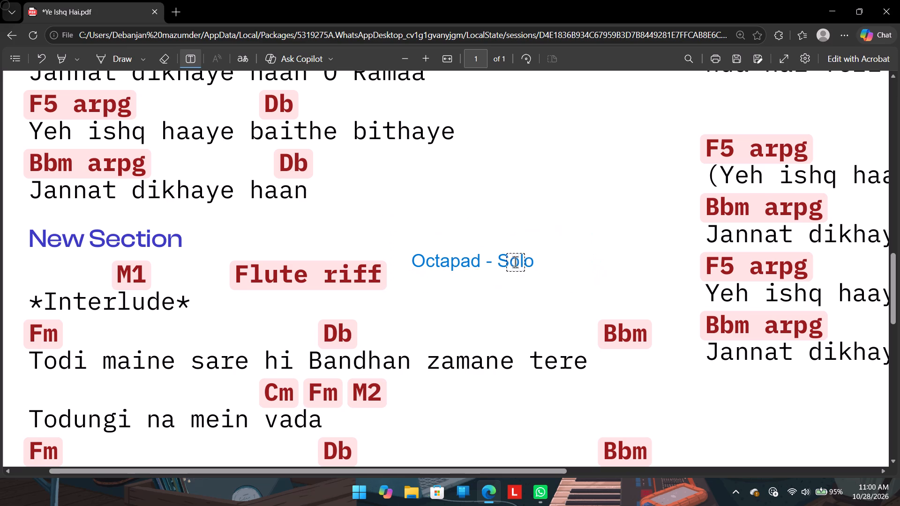
Move the "Octapad - Solo" note so it sits level with the Flute riff marker, just after it.
{"action": "left_click", "coordinate": [479, 262]}
{"action": "left_click_drag", "start_coordinate": [387, 259], "coordinate": [397, 278]}
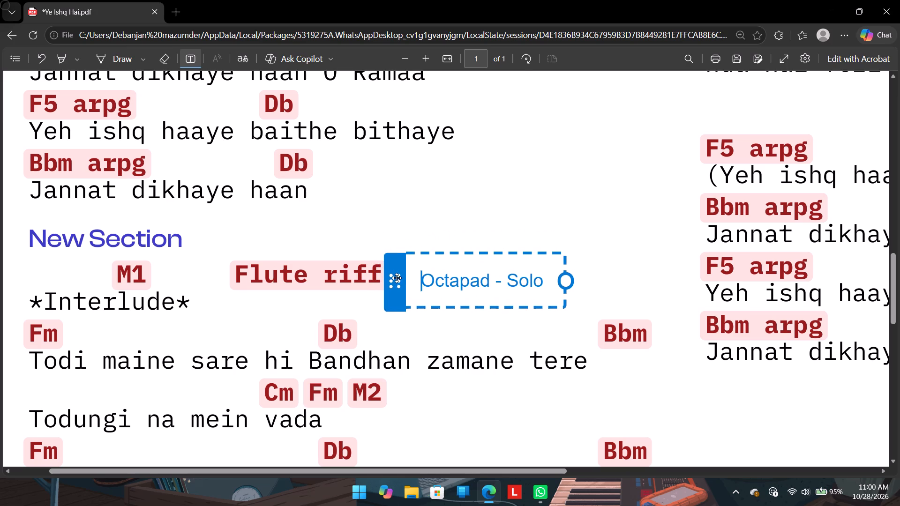
{"action": "left_click_drag", "start_coordinate": [397, 278], "coordinate": [398, 272]}
{"action": "left_click", "coordinate": [605, 206]}
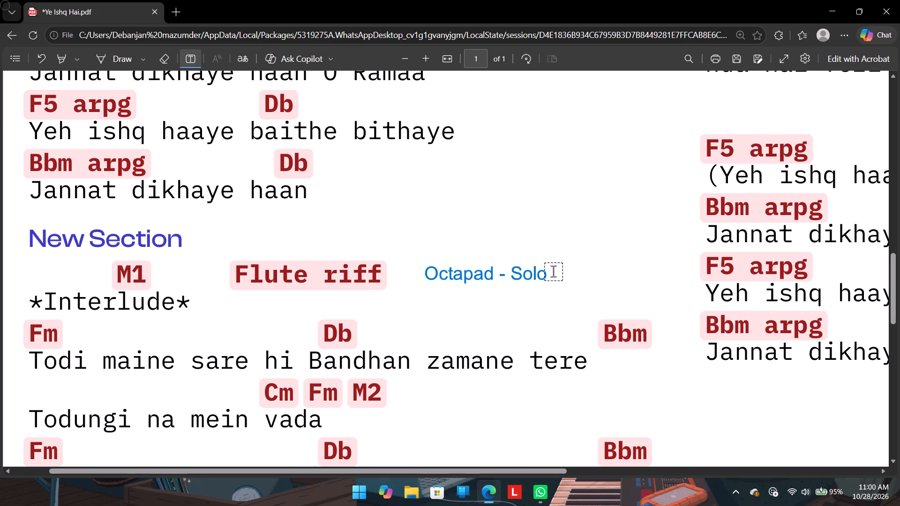
Extend the note beside Flute riff to read "Octapad - Solo Roll".
{"action": "left_click", "coordinate": [540, 275]}
{"action": "left_click", "coordinate": [545, 275]}
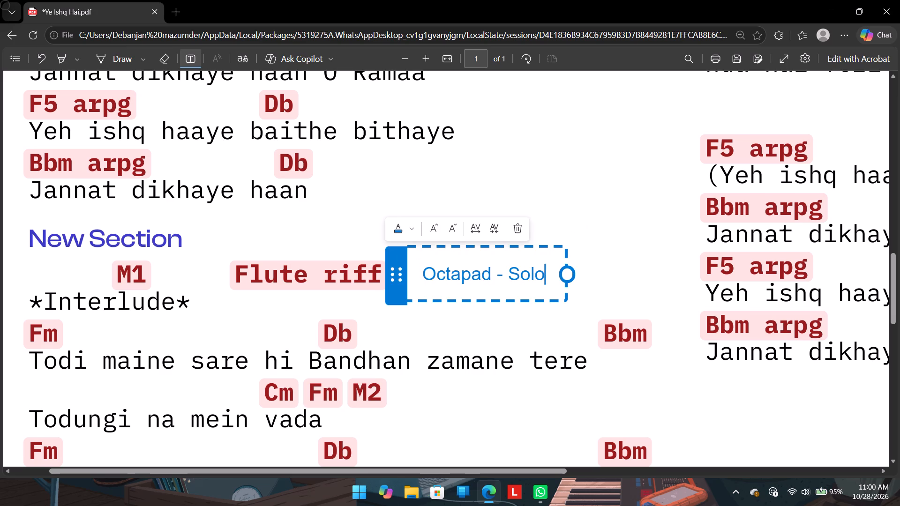
{"action": "key", "text": "space"}
{"action": "type", "text": "Roll"}
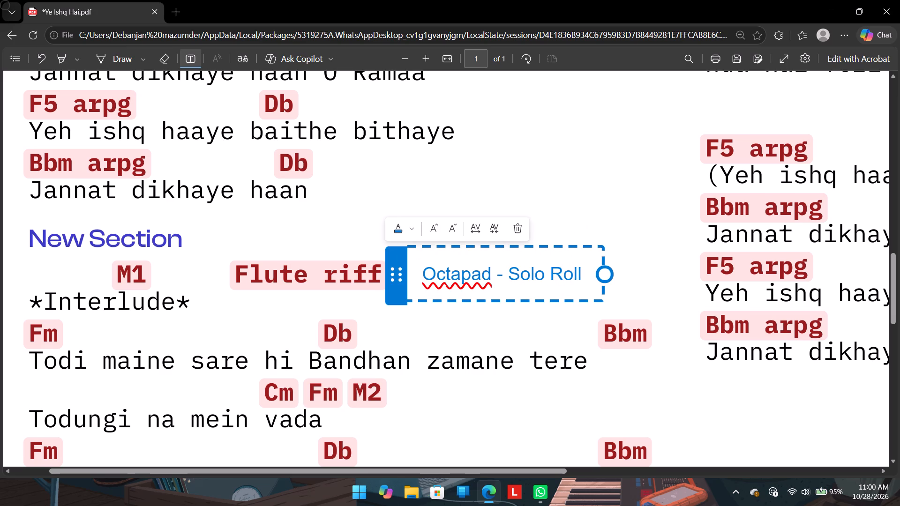
{"action": "left_click", "coordinate": [596, 193]}
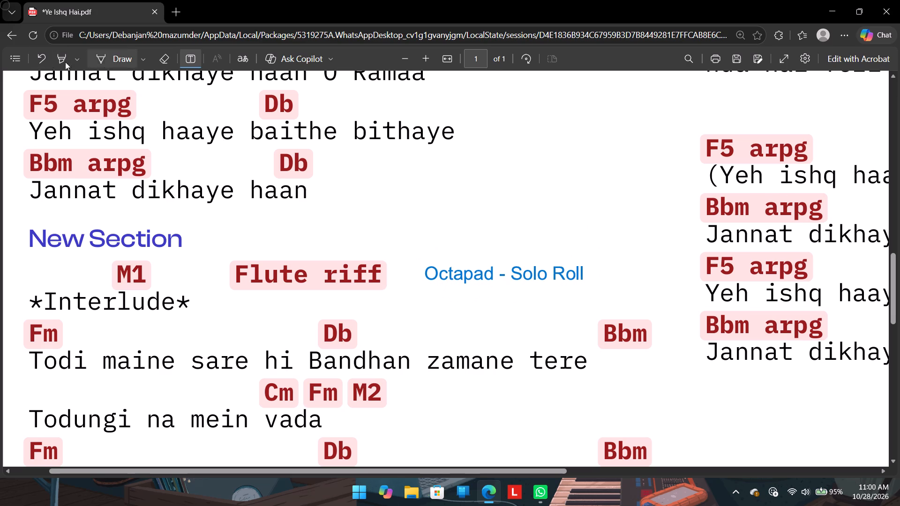
Highlight the whole "Octapad - Solo Roll" note in yellow with the Highlight tool.
{"action": "left_click", "coordinate": [63, 58]}
{"action": "left_click_drag", "start_coordinate": [416, 262], "coordinate": [419, 261]}
{"action": "left_click_drag", "start_coordinate": [419, 261], "coordinate": [417, 280]}
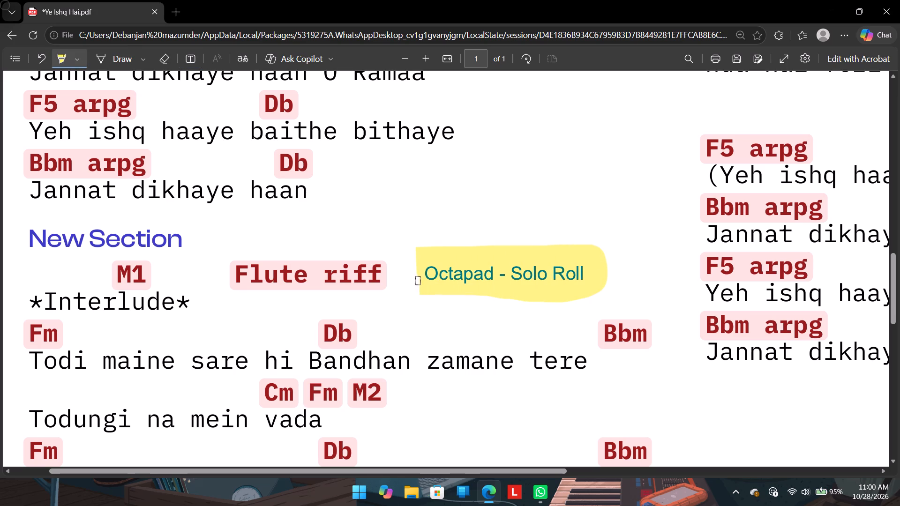
{"action": "left_click_drag", "start_coordinate": [417, 280], "coordinate": [427, 258]}
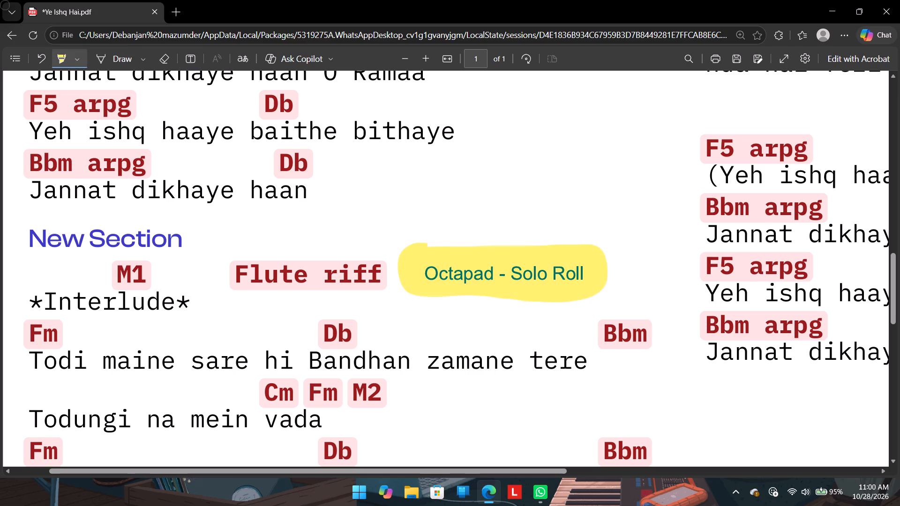
Highlight the "Octapad Roll" note after "Milega teri bahon mein aakar" in yellow.
{"action": "scroll", "coordinate": [470, 220], "scroll_direction": "up", "scroll_amount": 6}
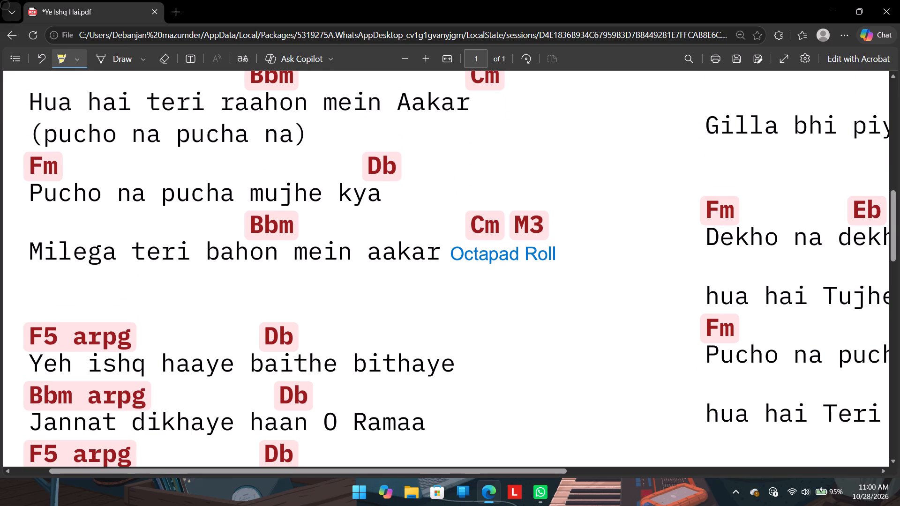
{"action": "left_click_drag", "start_coordinate": [444, 255], "coordinate": [528, 260]}
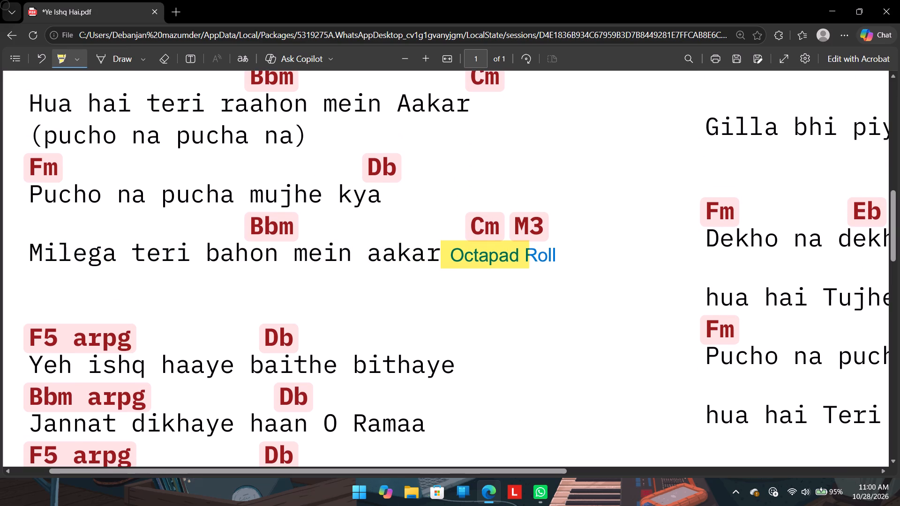
{"action": "left_click_drag", "start_coordinate": [528, 260], "coordinate": [498, 261]}
{"action": "left_click_drag", "start_coordinate": [572, 256], "coordinate": [529, 260]}
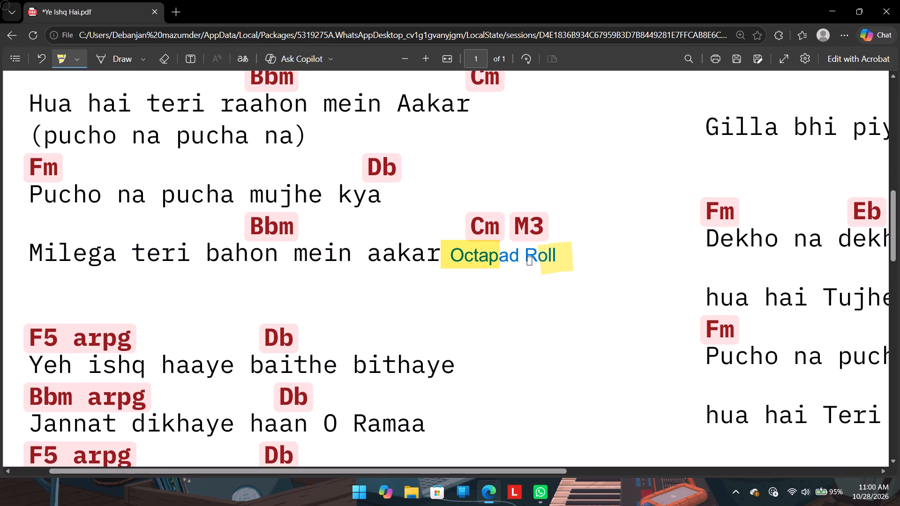
{"action": "left_click_drag", "start_coordinate": [529, 260], "coordinate": [490, 254]}
Highlight both "Minor Pause" notes in yellow, first the one below M2 and then the one below M1.
{"action": "scroll", "coordinate": [574, 230], "scroll_direction": "up", "scroll_amount": 4}
{"action": "left_click_drag", "start_coordinate": [632, 223], "coordinate": [535, 223]}
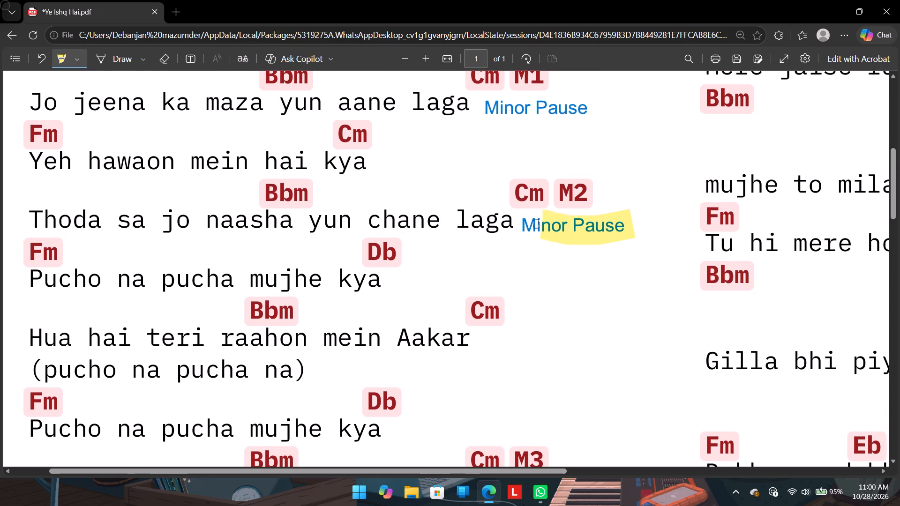
{"action": "left_click_drag", "start_coordinate": [535, 223], "coordinate": [541, 230]}
{"action": "scroll", "coordinate": [546, 227], "scroll_direction": "up", "scroll_amount": 2}
{"action": "left_click_drag", "start_coordinate": [606, 226], "coordinate": [483, 223]}
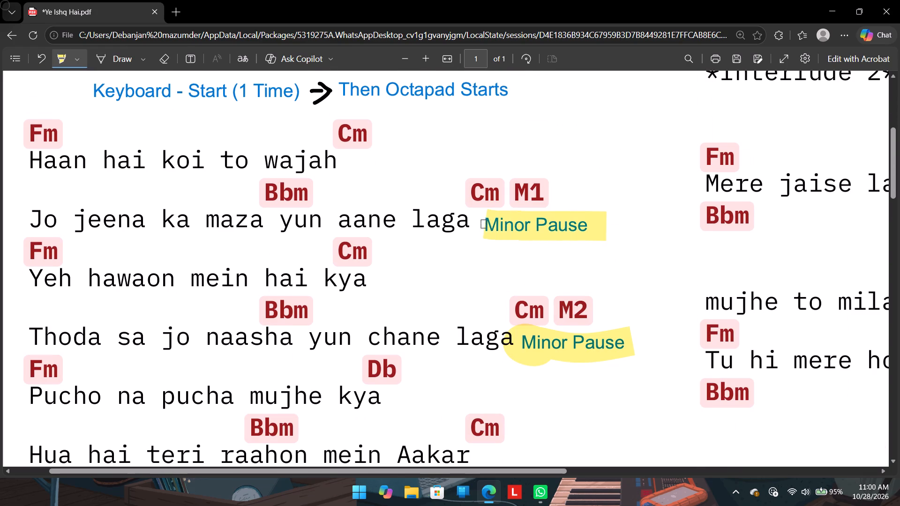
{"action": "left_click_drag", "start_coordinate": [483, 223], "coordinate": [482, 223]}
Highlight the Intro cue line in yellow, from "Then Octapad Starts" back across the arrow to "Keyboard - Start (1 Time)".
{"action": "scroll", "coordinate": [493, 218], "scroll_direction": "up", "scroll_amount": 3}
{"action": "left_click_drag", "start_coordinate": [525, 270], "coordinate": [224, 271]}
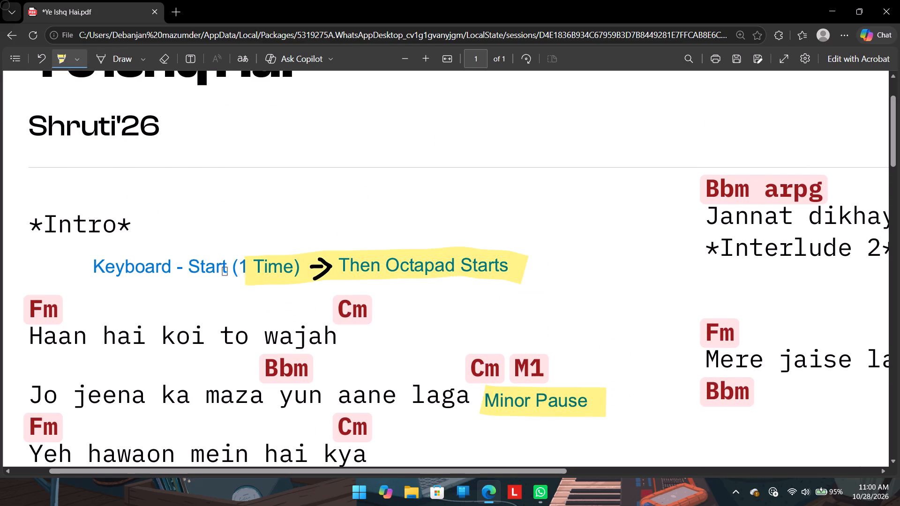
{"action": "left_click_drag", "start_coordinate": [224, 271], "coordinate": [196, 267]}
Review the chorus and the New Section lines below the Interlude to find where the next cue belongs.
{"action": "scroll", "coordinate": [264, 228], "scroll_direction": "down", "scroll_amount": 5}
{"action": "scroll", "coordinate": [400, 205], "scroll_direction": "down", "scroll_amount": 6}
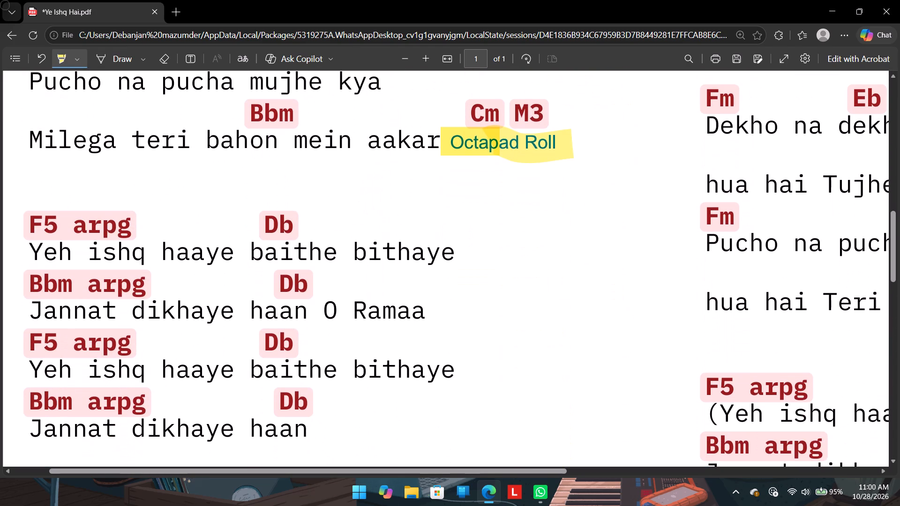
{"action": "scroll", "coordinate": [435, 205], "scroll_direction": "down", "scroll_amount": 2}
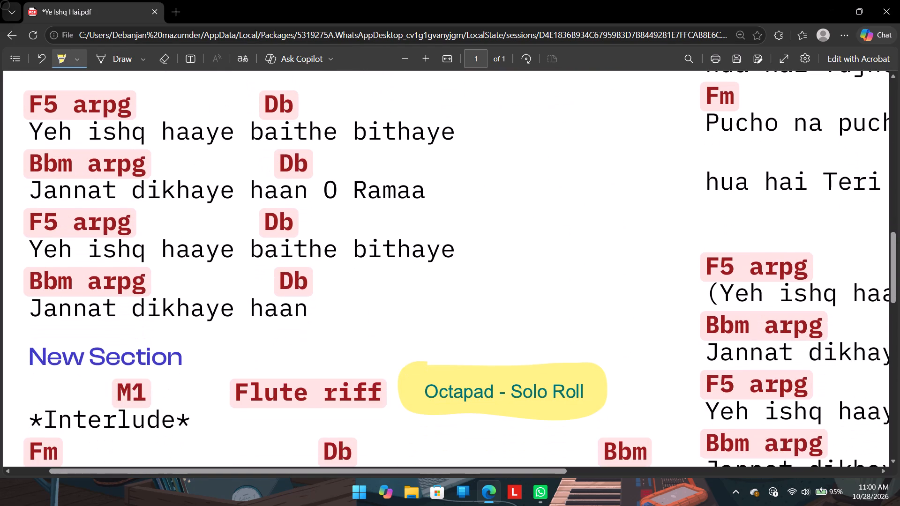
{"action": "scroll", "coordinate": [368, 243], "scroll_direction": "down", "scroll_amount": 4}
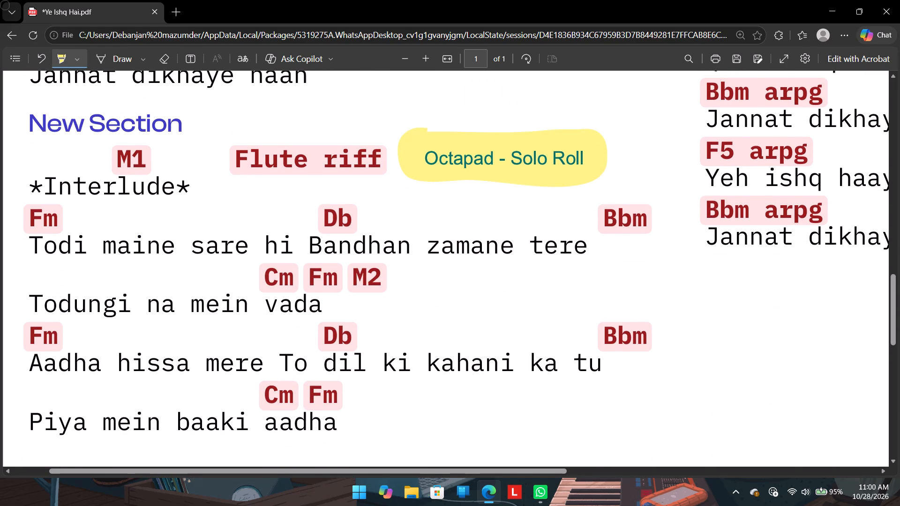
{"action": "scroll", "coordinate": [355, 256], "scroll_direction": "up", "scroll_amount": 2}
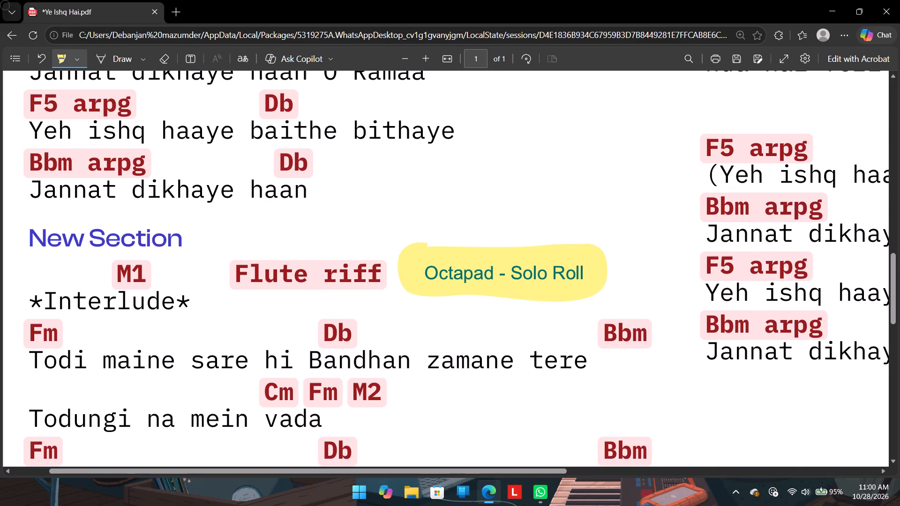
{"action": "scroll", "coordinate": [360, 270], "scroll_direction": "down", "scroll_amount": 2}
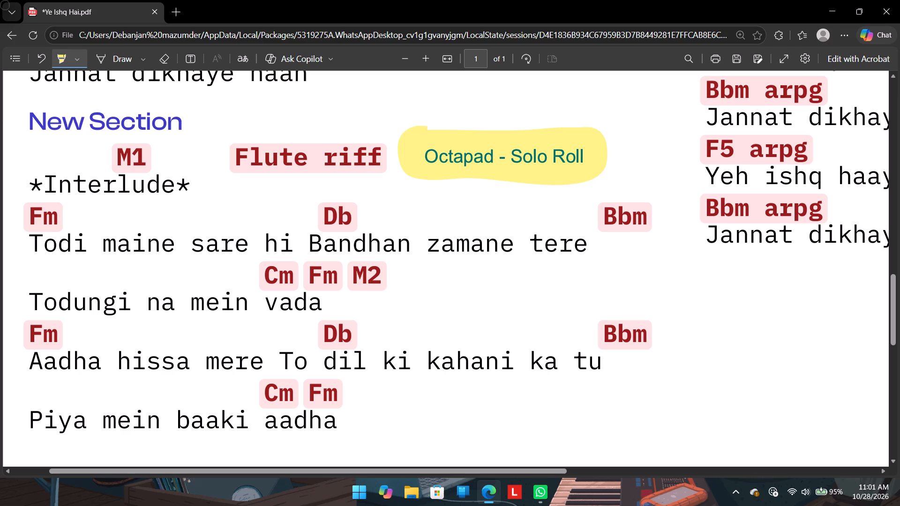
{"action": "scroll", "coordinate": [431, 258], "scroll_direction": "up", "scroll_amount": 1}
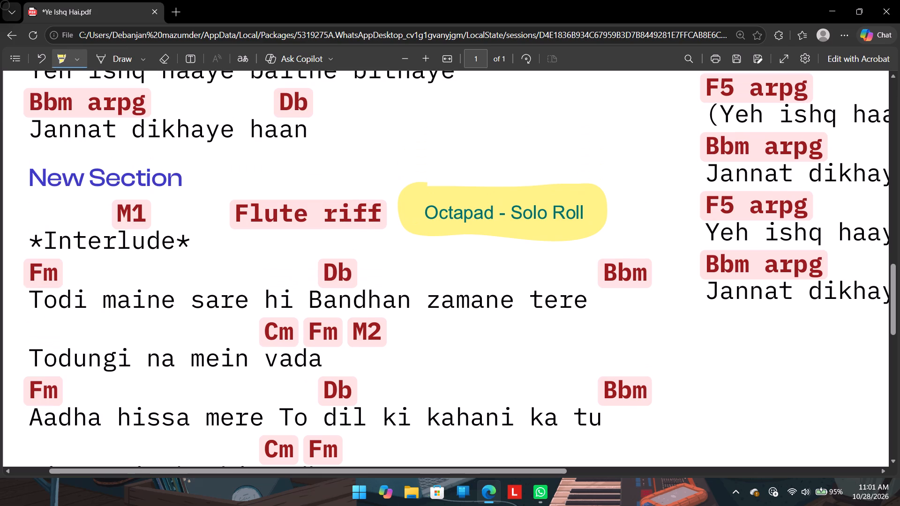
{"action": "scroll", "coordinate": [383, 281], "scroll_direction": "down", "scroll_amount": 1}
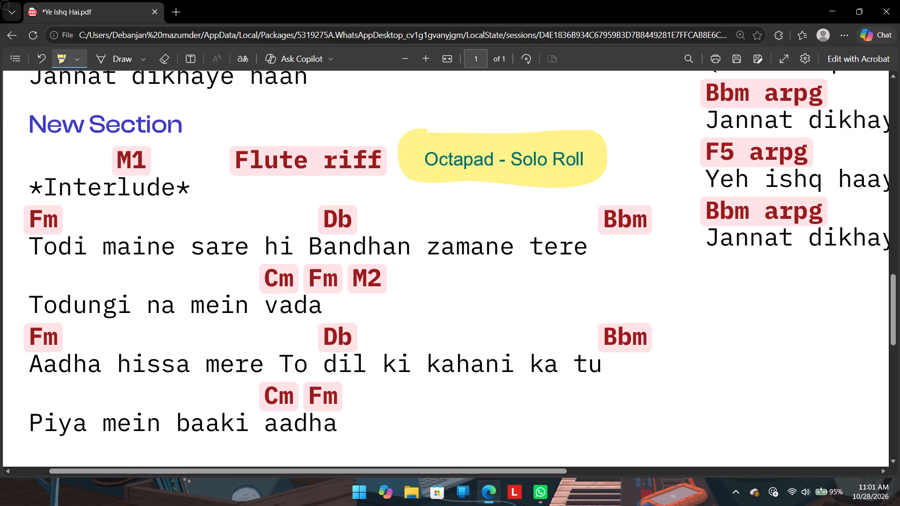
Draw a black box around "mein" and a black underline beneath "vada" in the line "Todungi na mein vada".
{"action": "left_click", "coordinate": [113, 60]}
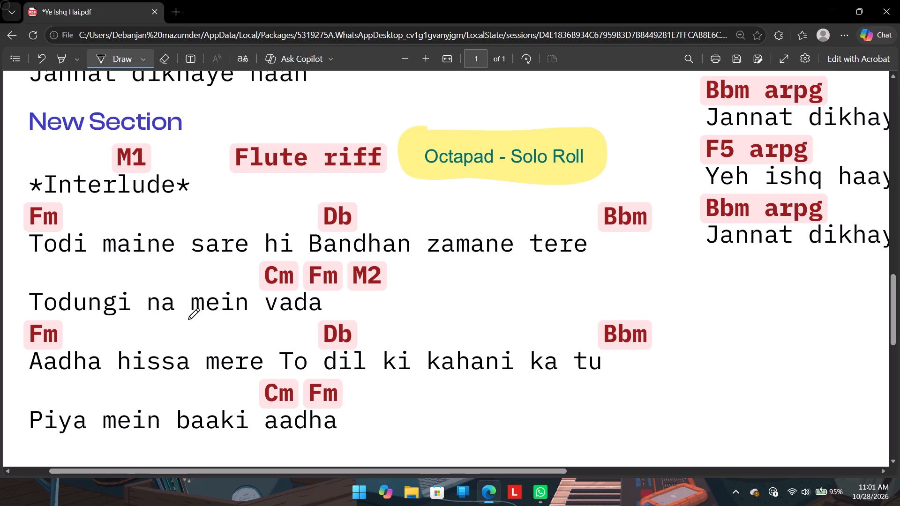
{"action": "left_click_drag", "start_coordinate": [189, 319], "coordinate": [190, 287]}
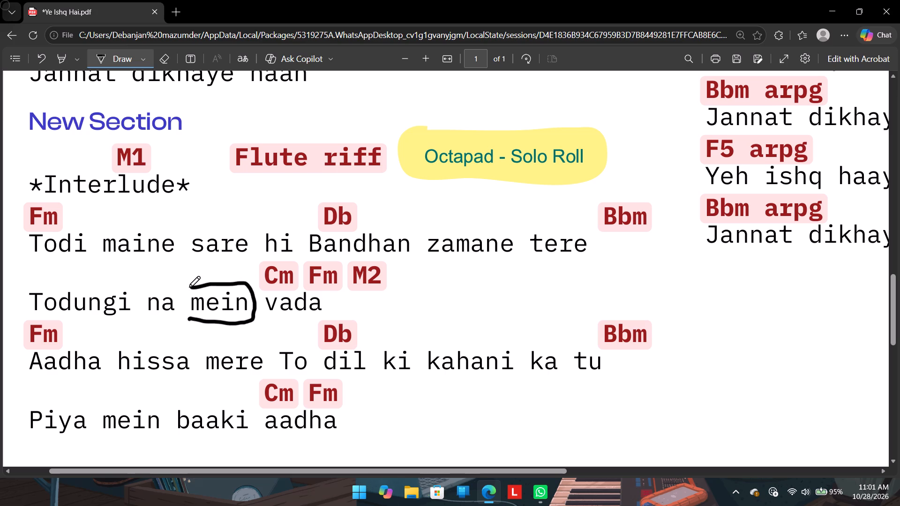
{"action": "left_click_drag", "start_coordinate": [190, 287], "coordinate": [198, 321]}
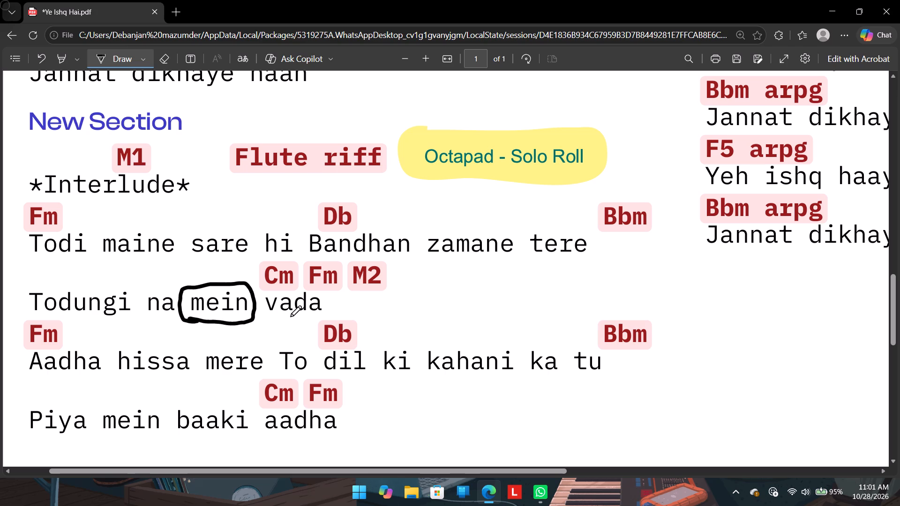
{"action": "left_click_drag", "start_coordinate": [268, 316], "coordinate": [330, 319]}
Add the text note "mein ke baad Vada se pehle pause" just after "Todungi na mein vada", below the M2 chord.
{"action": "left_click", "coordinate": [194, 59]}
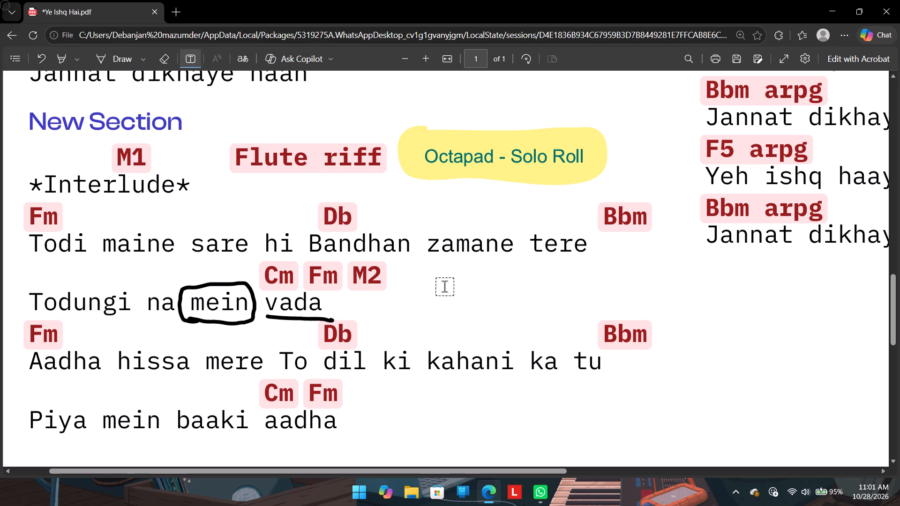
{"action": "left_click", "coordinate": [407, 293]}
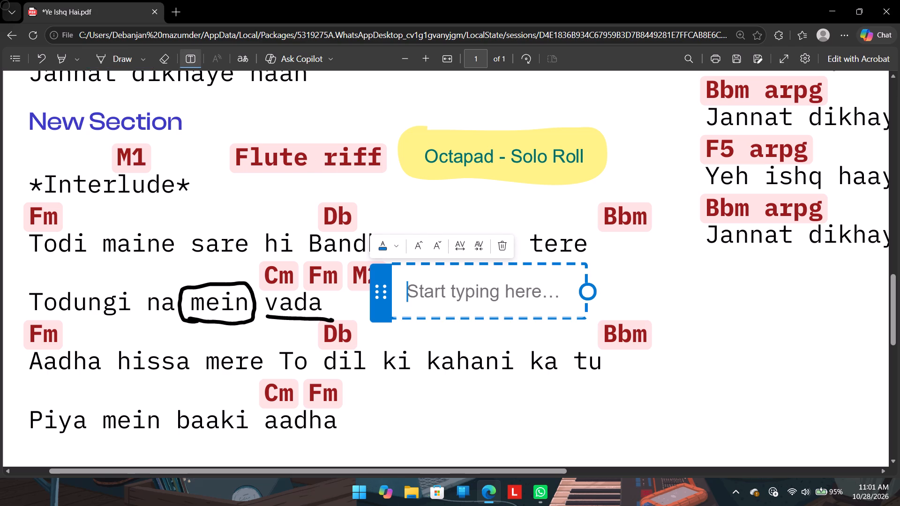
{"action": "type", "text": "mein ke baad"}
{"action": "key", "text": "space"}
{"action": "type", "text": "Vada se pe"}
{"action": "type", "text": "hle pause"}
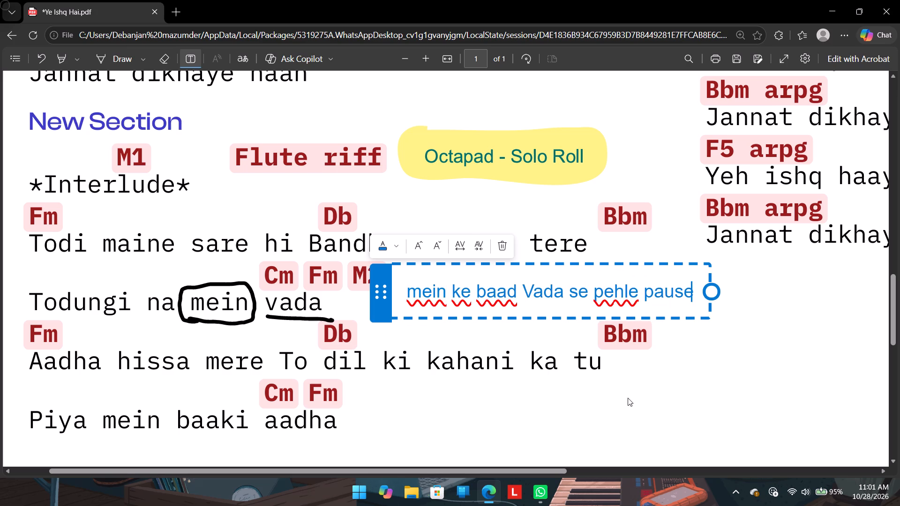
{"action": "left_click", "coordinate": [639, 409]}
{"action": "left_click", "coordinate": [477, 292]}
{"action": "left_click_drag", "start_coordinate": [383, 298], "coordinate": [377, 306]}
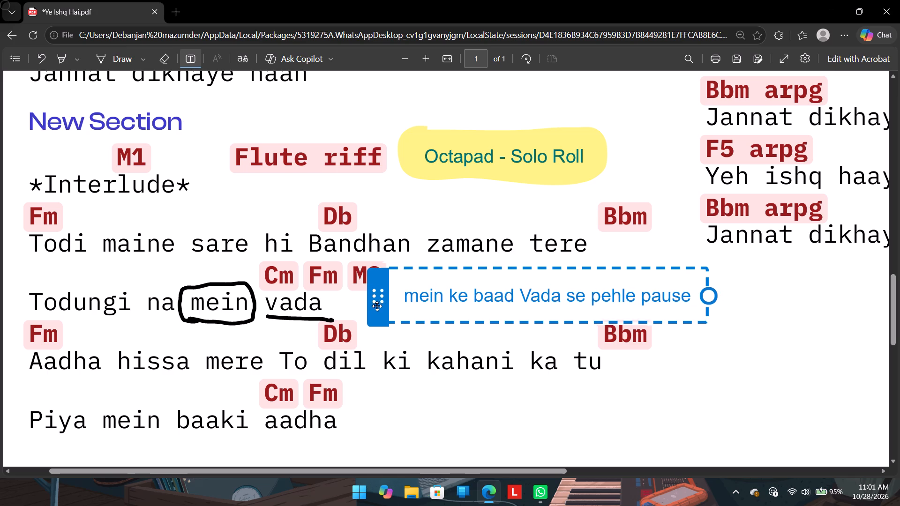
{"action": "left_click_drag", "start_coordinate": [377, 306], "coordinate": [338, 312]}
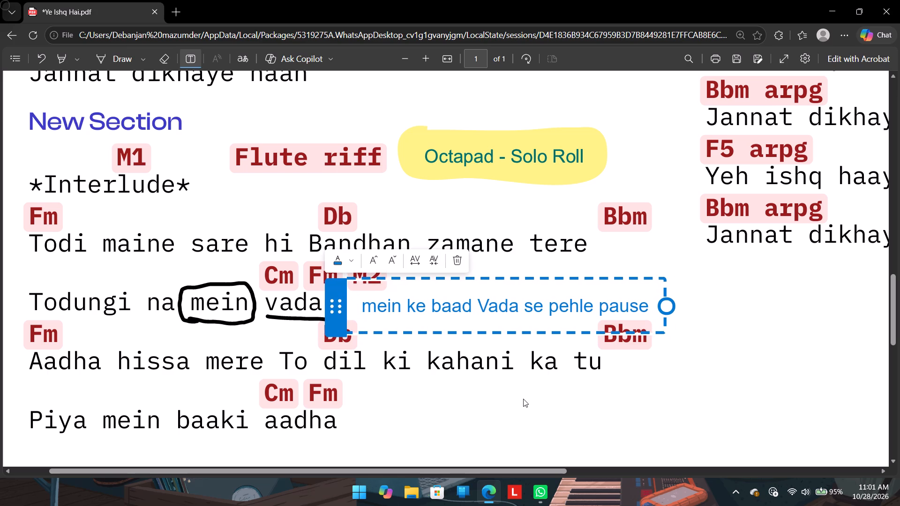
{"action": "left_click", "coordinate": [523, 399]}
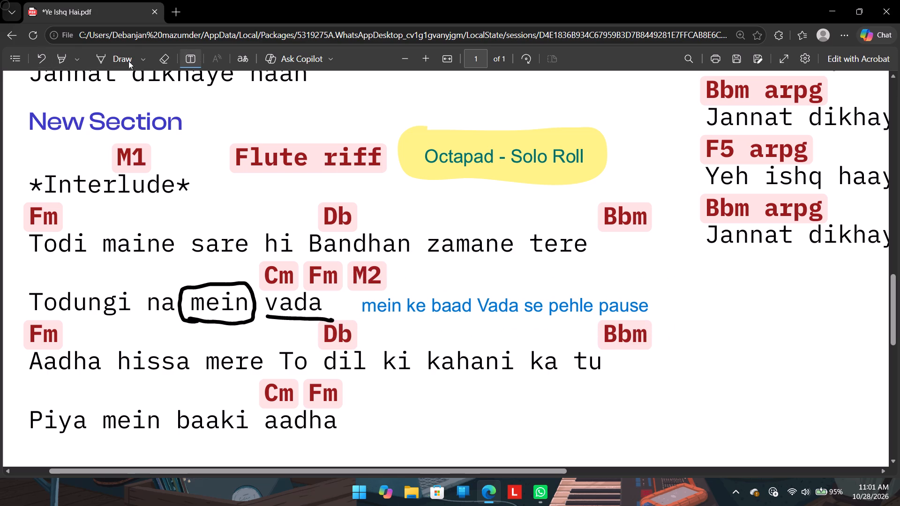
Highlight the whole "mein ke baad Vada se pehle pause" note in yellow, from "pause" back to "mein".
{"action": "left_click", "coordinate": [58, 61]}
{"action": "left_click_drag", "start_coordinate": [354, 302], "coordinate": [360, 302]}
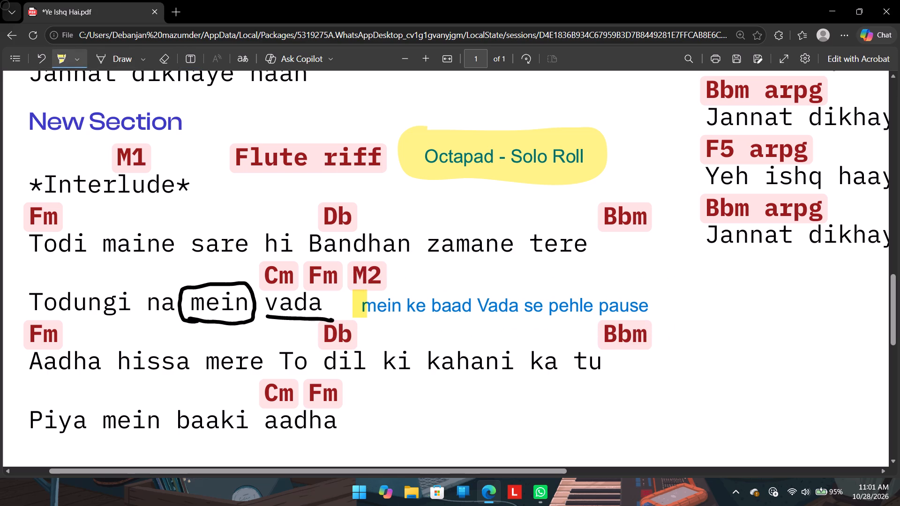
{"action": "left_click_drag", "start_coordinate": [360, 302], "coordinate": [366, 305]}
{"action": "left_click_drag", "start_coordinate": [658, 306], "coordinate": [630, 308]}
{"action": "left_click_drag", "start_coordinate": [630, 308], "coordinate": [642, 310]}
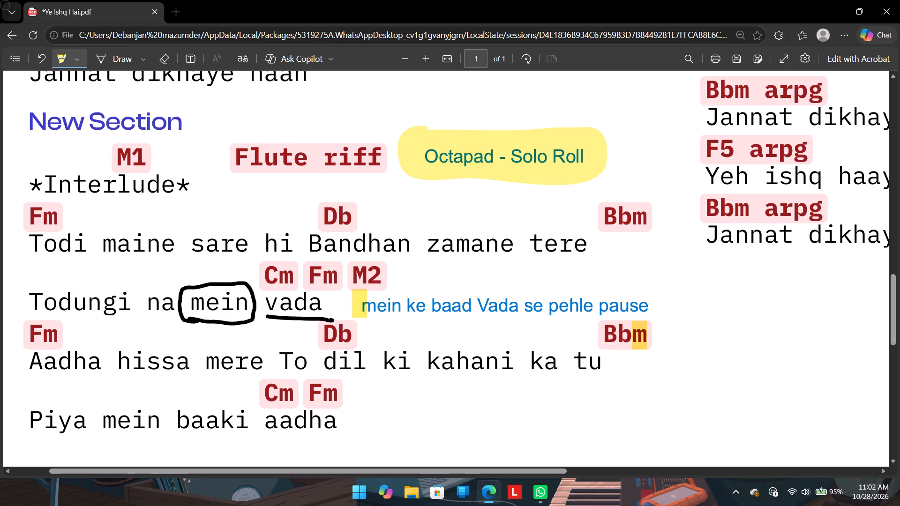
{"action": "left_click_drag", "start_coordinate": [371, 303], "coordinate": [360, 301]}
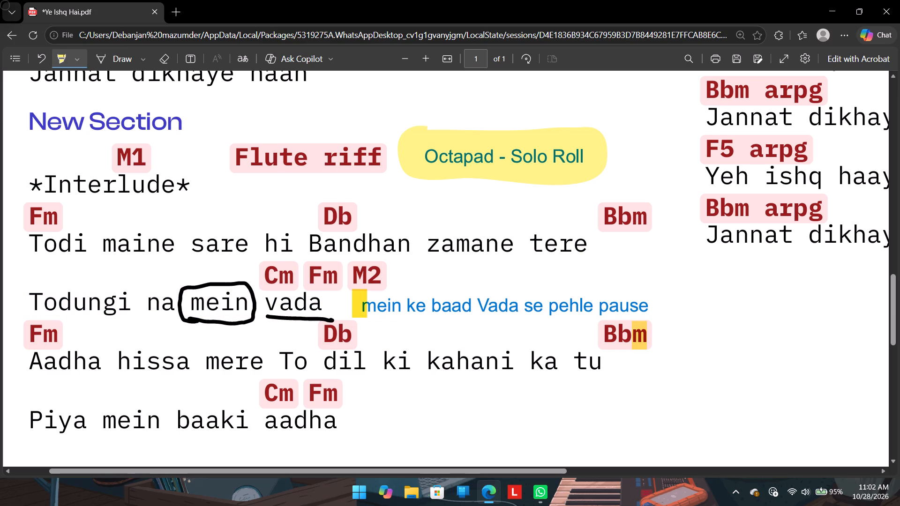
{"action": "left_click_drag", "start_coordinate": [375, 306], "coordinate": [366, 305]}
{"action": "left_click_drag", "start_coordinate": [726, 322], "coordinate": [405, 326]}
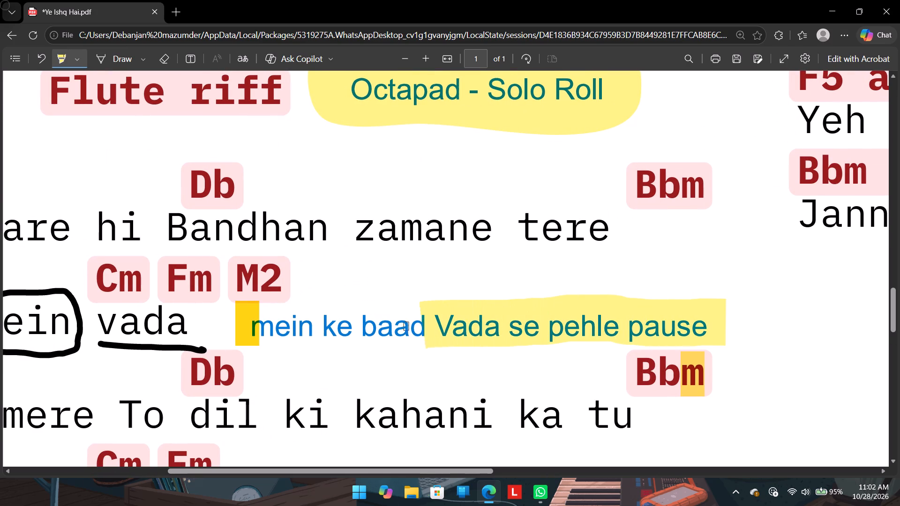
{"action": "left_click_drag", "start_coordinate": [405, 326], "coordinate": [254, 326]}
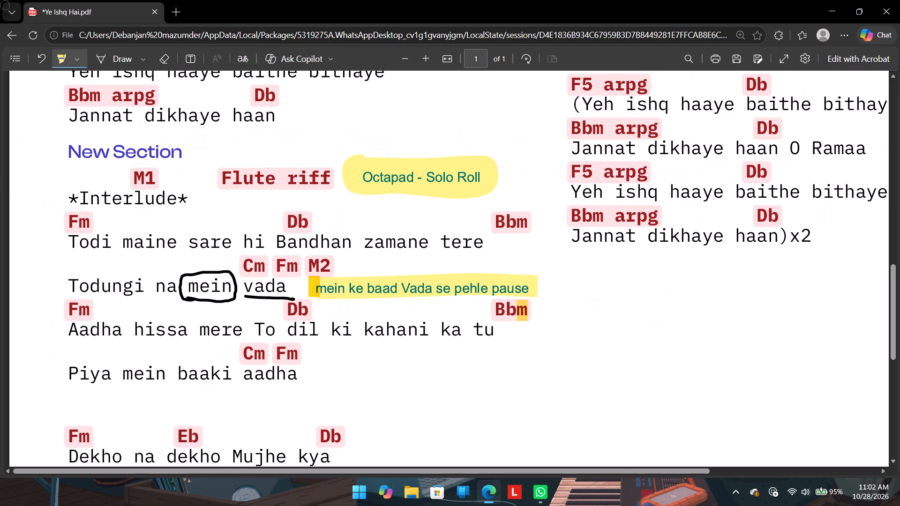
Add the text note "Octapad Roll" just after "hua hai Teri baton mein jeekar", placed directly below the M3 chord.
{"action": "scroll", "coordinate": [555, 257], "scroll_direction": "down", "scroll_amount": 3}
{"action": "scroll", "coordinate": [398, 201], "scroll_direction": "up", "scroll_amount": 1}
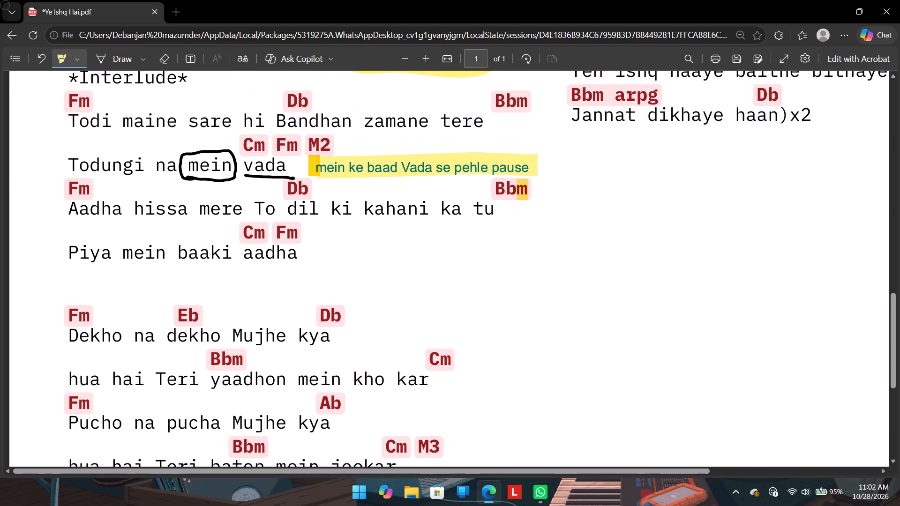
{"action": "left_click", "coordinate": [192, 56]}
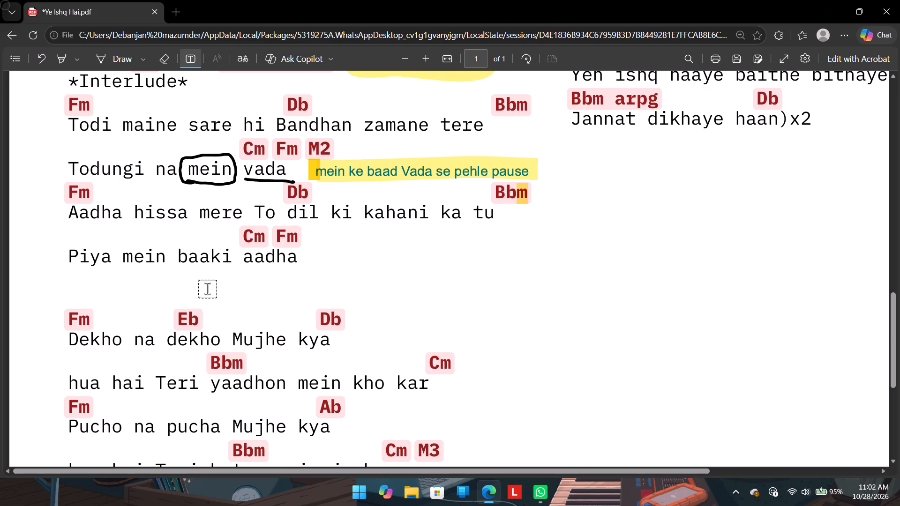
{"action": "scroll", "coordinate": [229, 298], "scroll_direction": "down", "scroll_amount": 2}
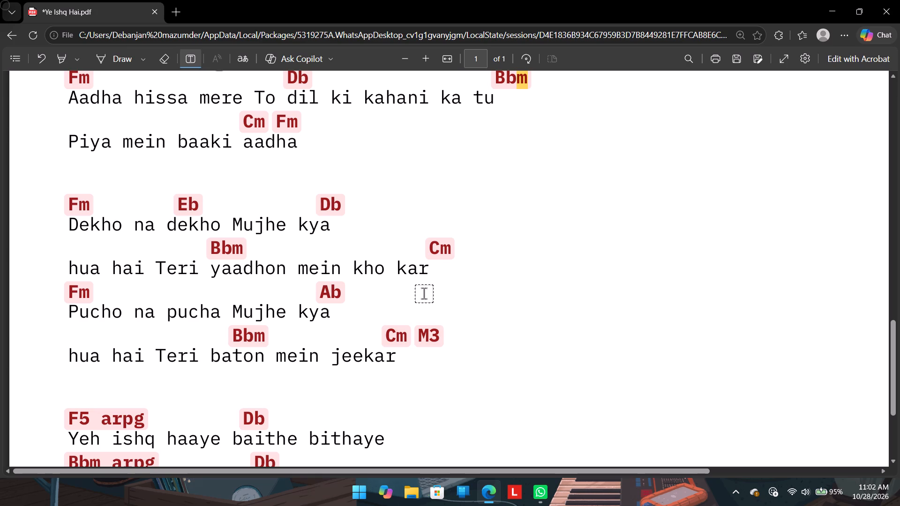
{"action": "scroll", "coordinate": [423, 294], "scroll_direction": "down", "scroll_amount": 1}
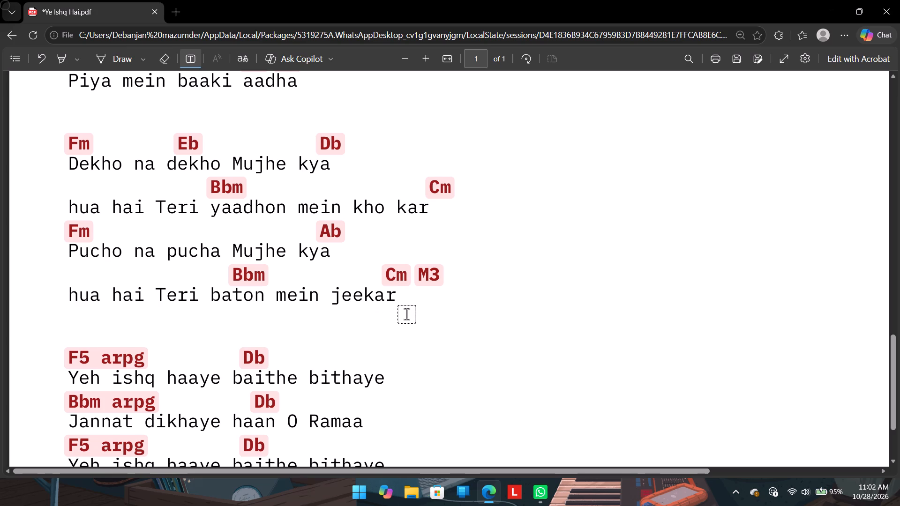
{"action": "scroll", "coordinate": [408, 314], "scroll_direction": "down", "scroll_amount": 1}
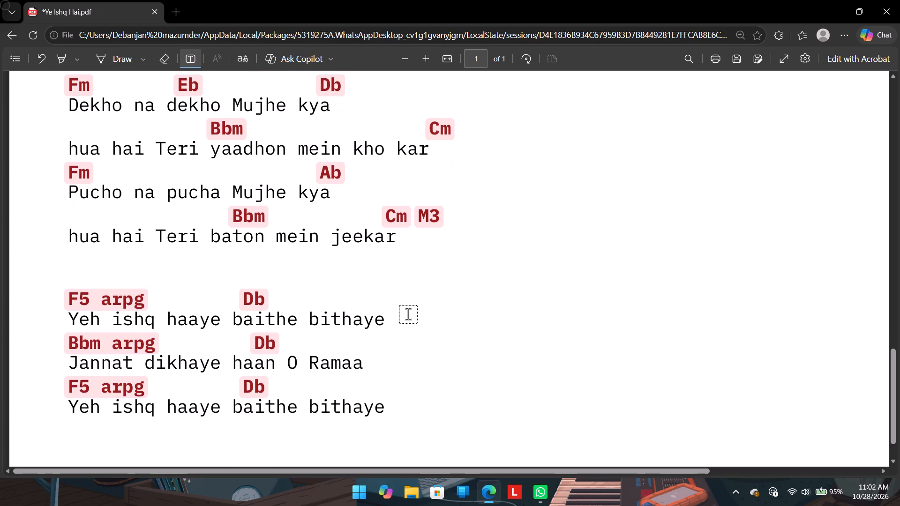
{"action": "scroll", "coordinate": [408, 314], "scroll_direction": "down", "scroll_amount": 1}
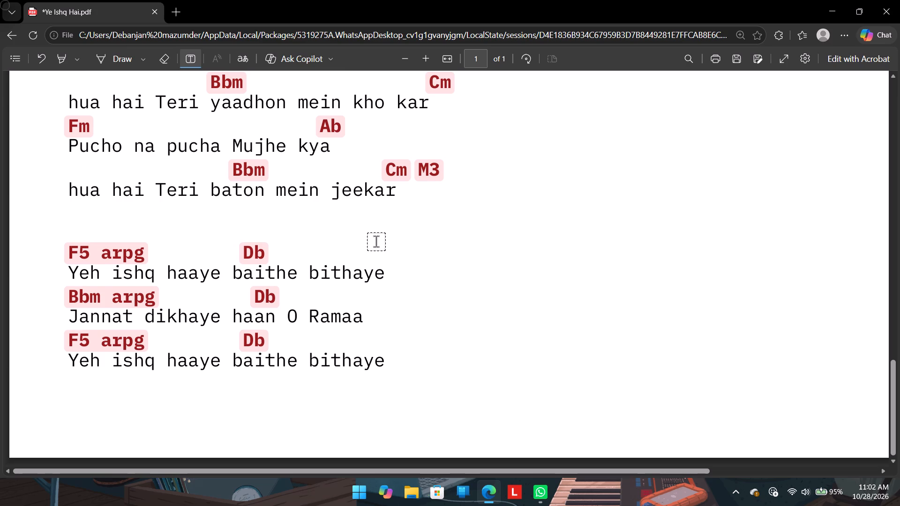
{"action": "scroll", "coordinate": [376, 231], "scroll_direction": "up", "scroll_amount": 1}
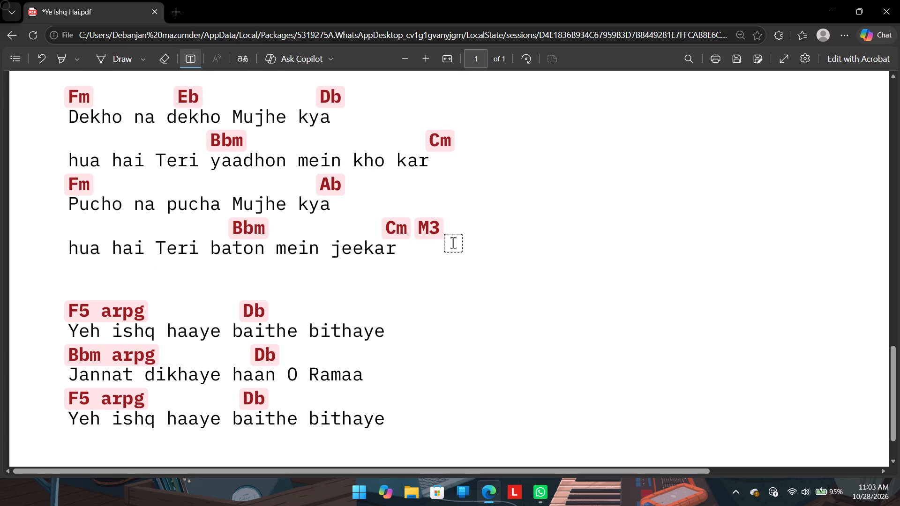
{"action": "left_click", "coordinate": [438, 247]}
{"action": "key", "text": "shift+m"}
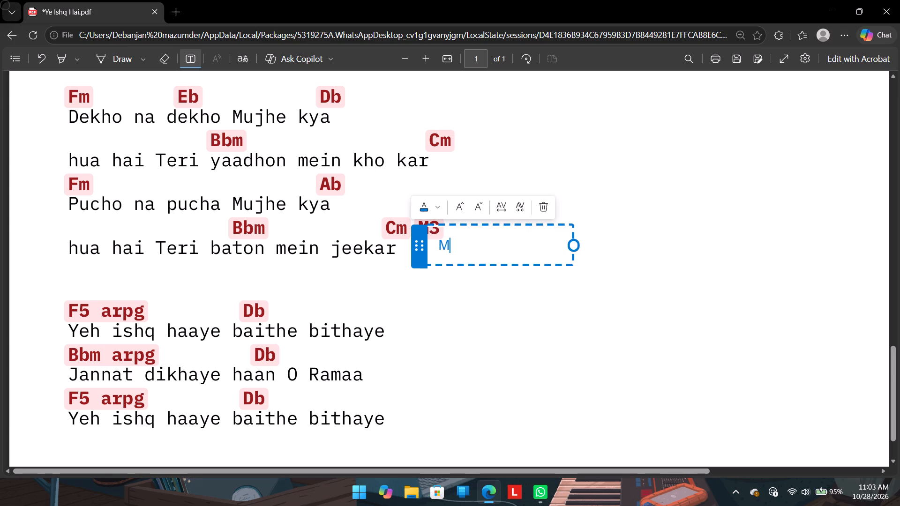
{"action": "key", "text": "BackSpace"}
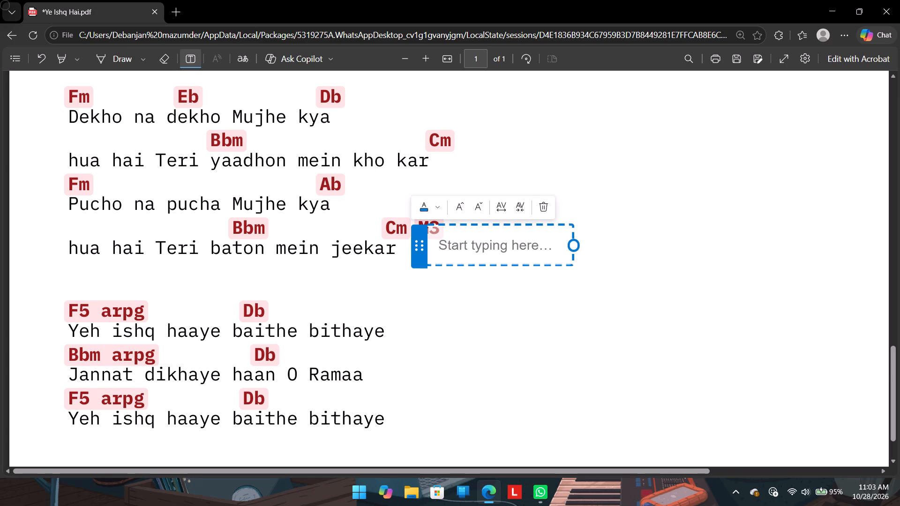
{"action": "type", "text": "Octapad"}
{"action": "key", "text": "space"}
{"action": "type", "text": "Roll"}
{"action": "key", "text": "Return"}
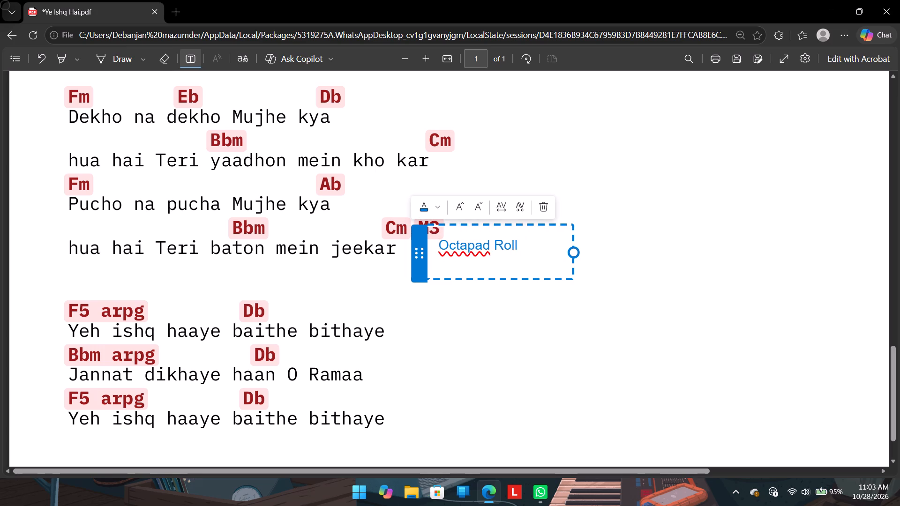
{"action": "key", "text": "BackSpace"}
{"action": "left_click", "coordinate": [517, 329]}
{"action": "left_click", "coordinate": [477, 242]}
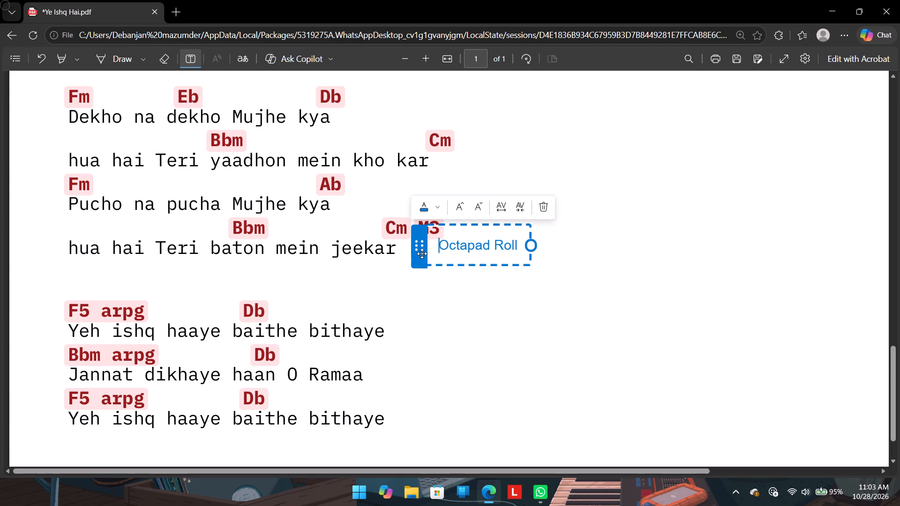
{"action": "left_click_drag", "start_coordinate": [422, 250], "coordinate": [400, 258]}
{"action": "left_click", "coordinate": [442, 323]}
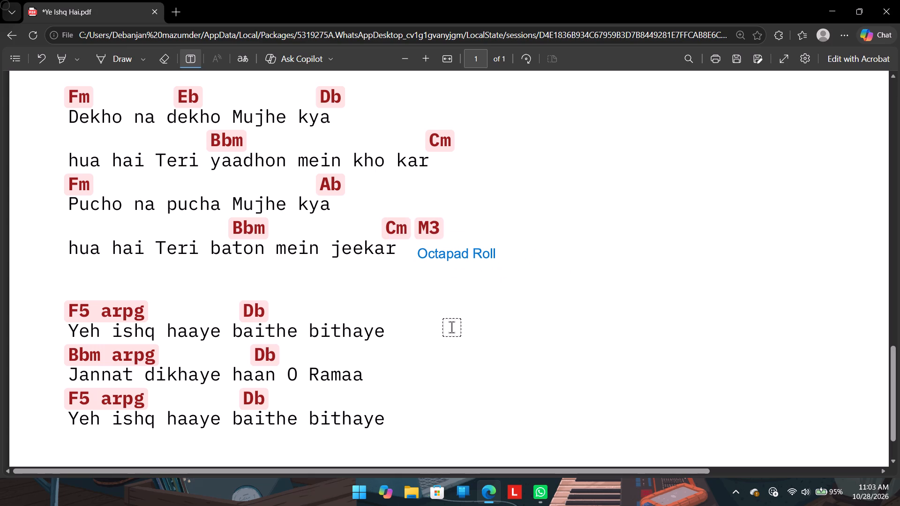
Add the text note "Beat Change" just after "*Interlude 2*" at the top of the second column.
{"action": "scroll", "coordinate": [452, 327], "scroll_direction": "down", "scroll_amount": 1}
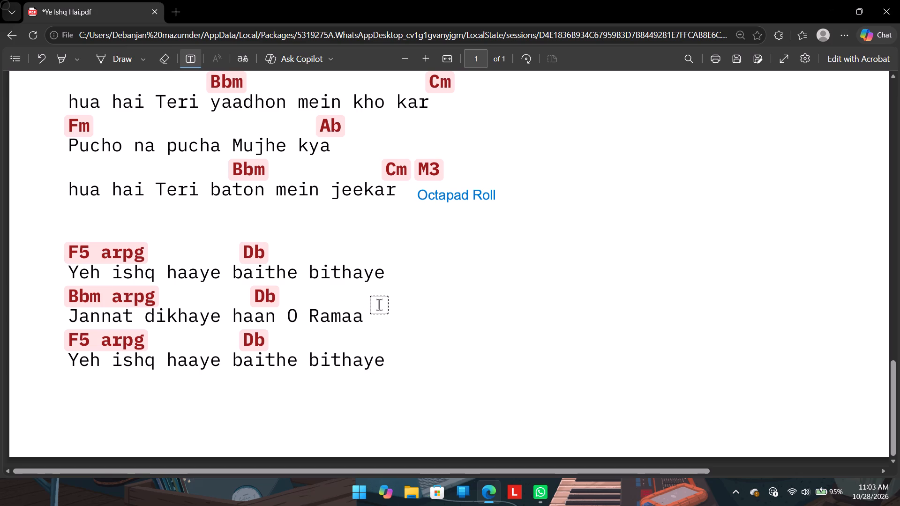
{"action": "scroll", "coordinate": [379, 305], "scroll_direction": "up", "scroll_amount": 1}
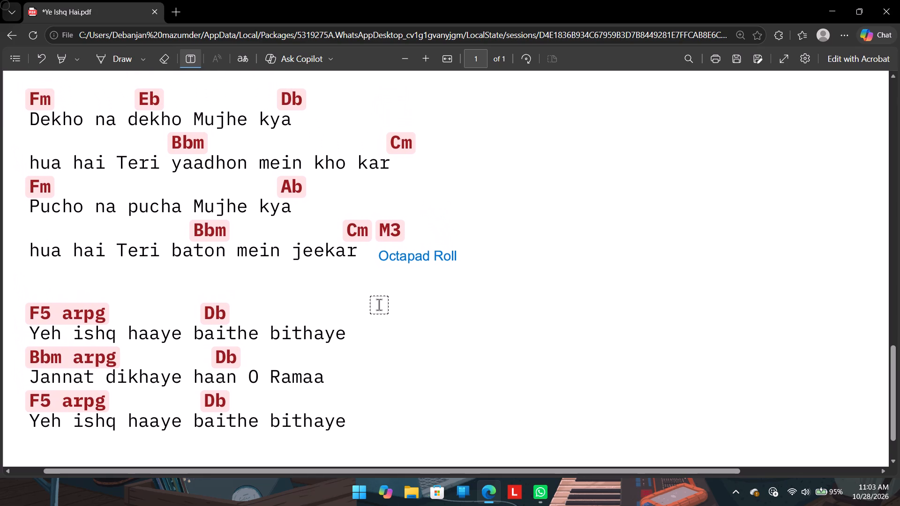
{"action": "scroll", "coordinate": [379, 305], "scroll_direction": "up", "scroll_amount": 1}
{"action": "scroll", "coordinate": [379, 305], "scroll_direction": "left", "scroll_amount": 5}
{"action": "scroll", "coordinate": [597, 249], "scroll_direction": "up", "scroll_amount": 8}
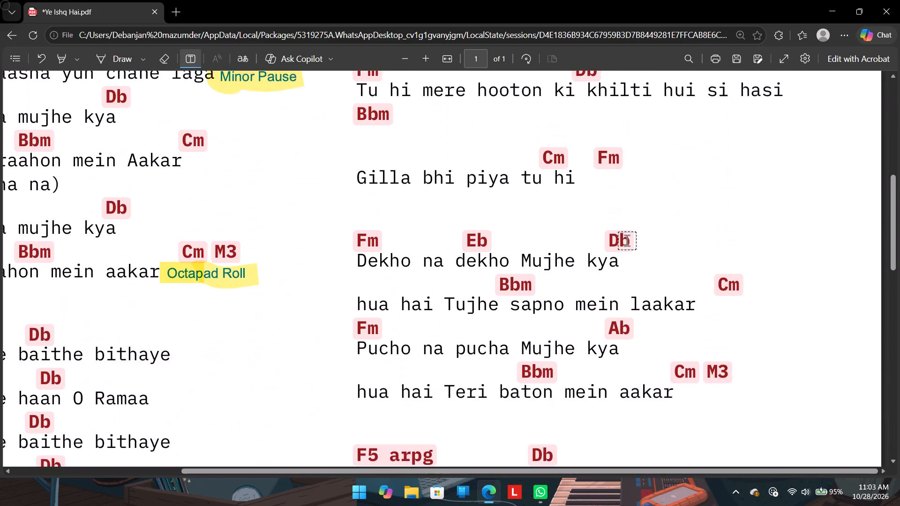
{"action": "scroll", "coordinate": [627, 241], "scroll_direction": "up", "scroll_amount": 8}
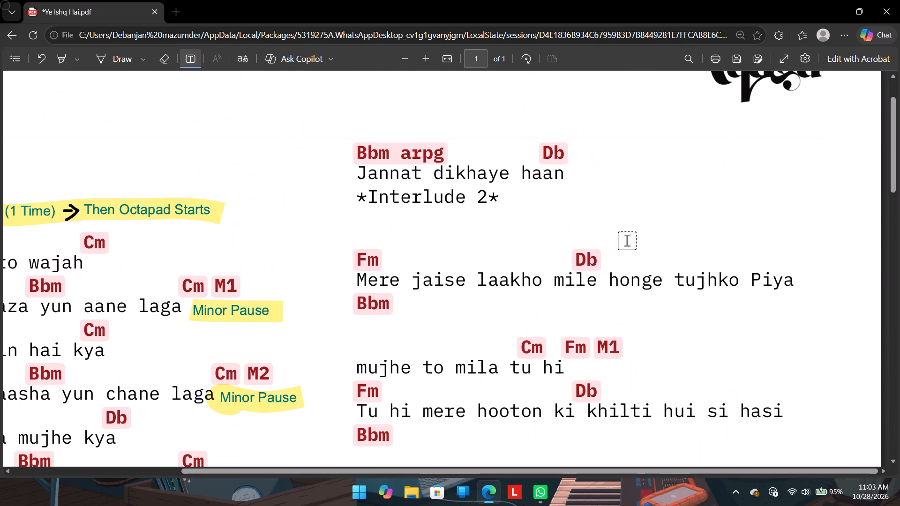
{"action": "scroll", "coordinate": [627, 241], "scroll_direction": "down", "scroll_amount": 1}
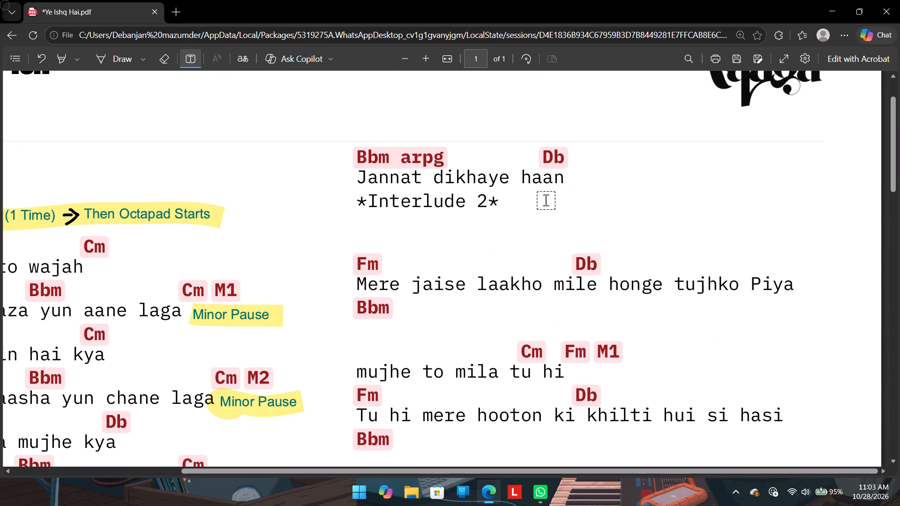
{"action": "left_click", "coordinate": [591, 193]}
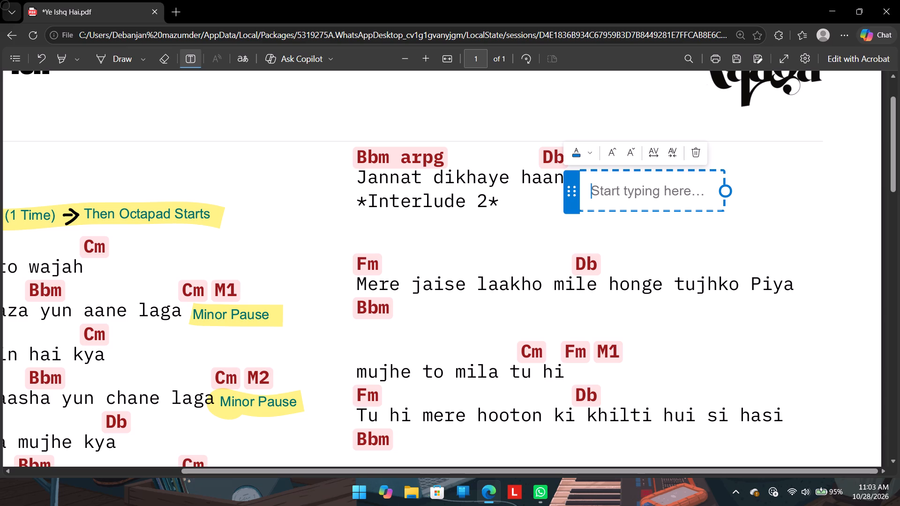
{"action": "type", "text": "Octa"}
{"action": "key", "text": "ctrl+BackSpace"}
{"action": "type", "text": "Beat Change"}
{"action": "left_click_drag", "start_coordinate": [818, 232], "coordinate": [814, 232]}
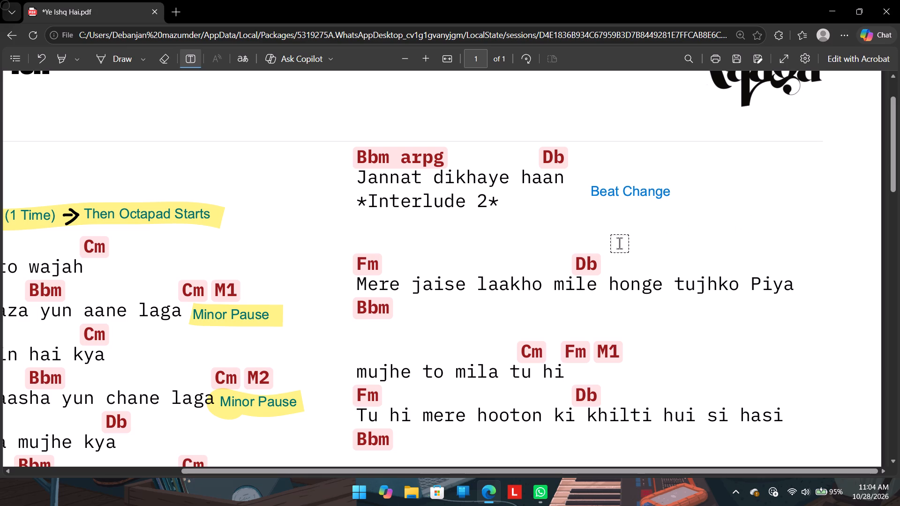
Add the text note "2 Times Flute - Then pause" beyond and slightly above the "Beat Change" note, level with "Jannat dikhaye haan".
{"action": "left_click", "coordinate": [697, 171]}
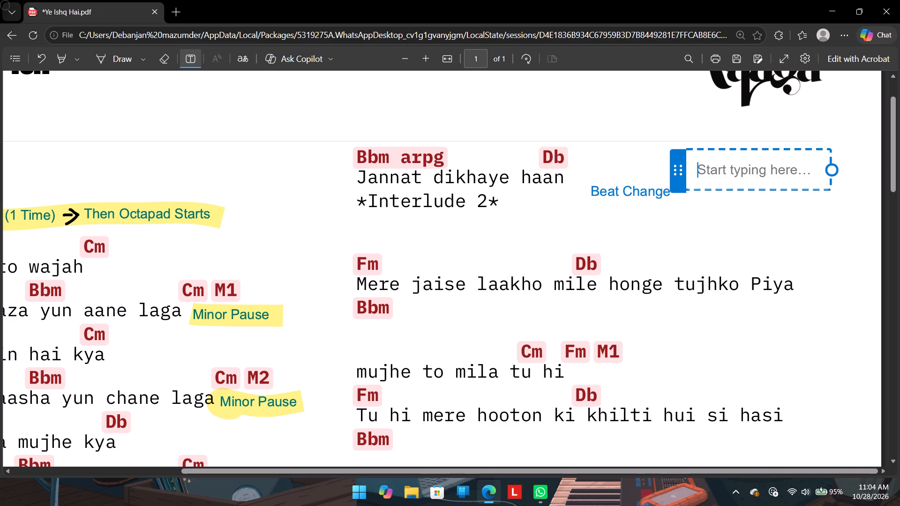
{"action": "type", "text": "2"}
{"action": "key", "text": "space"}
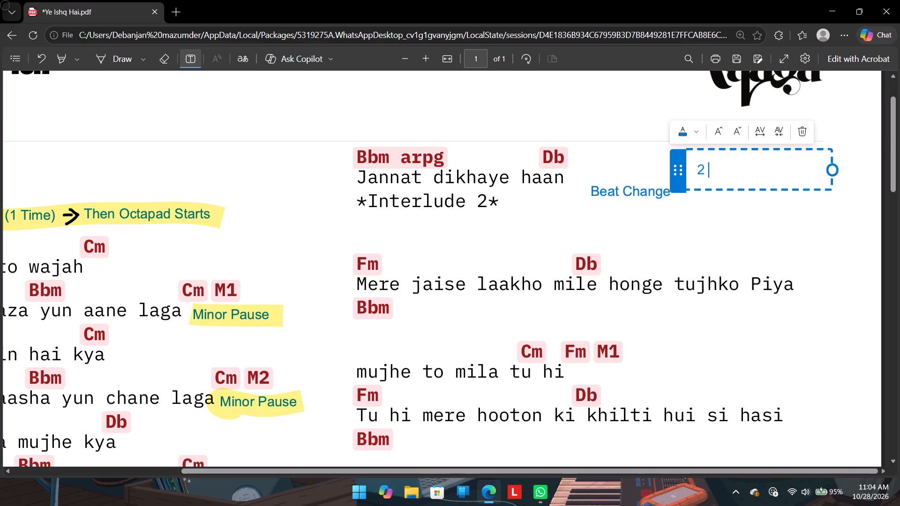
{"action": "type", "text": "Times"}
{"action": "key", "text": "space"}
{"action": "type", "text": "Flute"}
{"action": "key", "text": "space"}
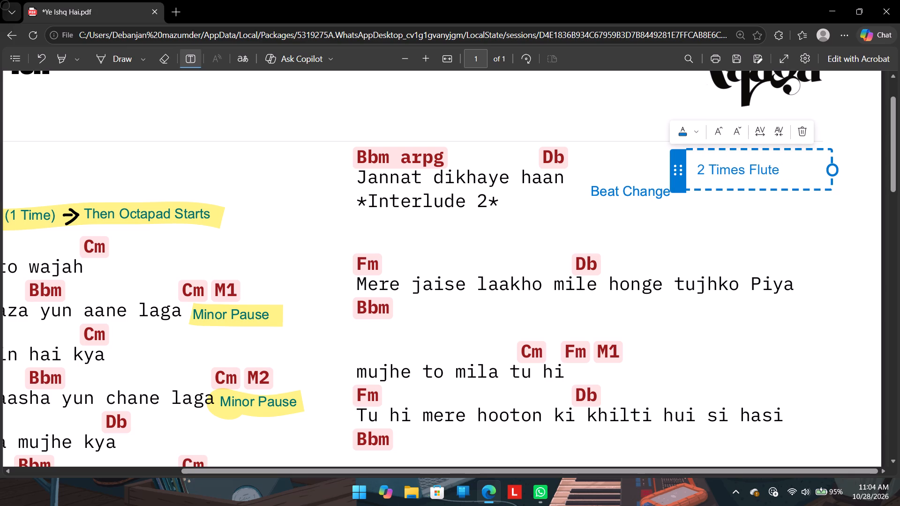
{"action": "type", "text": "- Then pause"}
{"action": "left_click", "coordinate": [737, 212]}
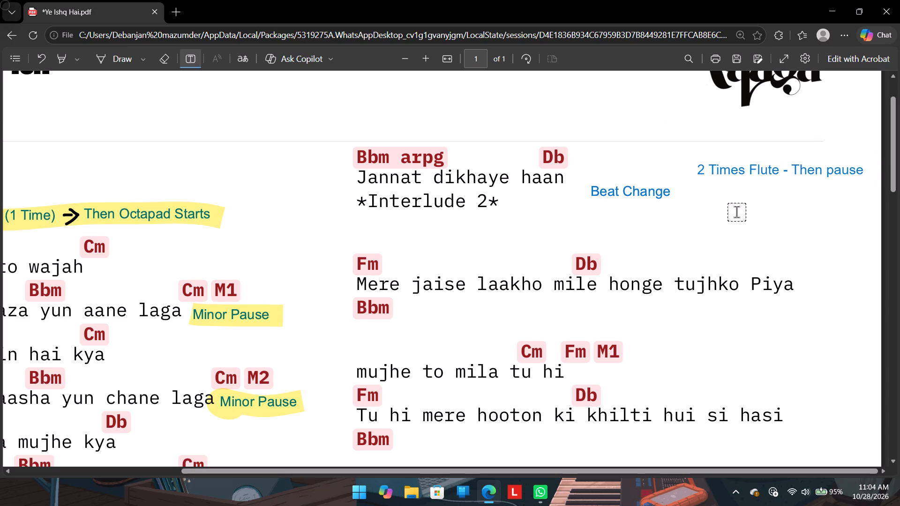
Highlight the "Beat Change" and "2 Times Flute - Then pause" notes in yellow.
{"action": "left_click", "coordinate": [57, 56]}
{"action": "left_click_drag", "start_coordinate": [676, 192], "coordinate": [642, 192]}
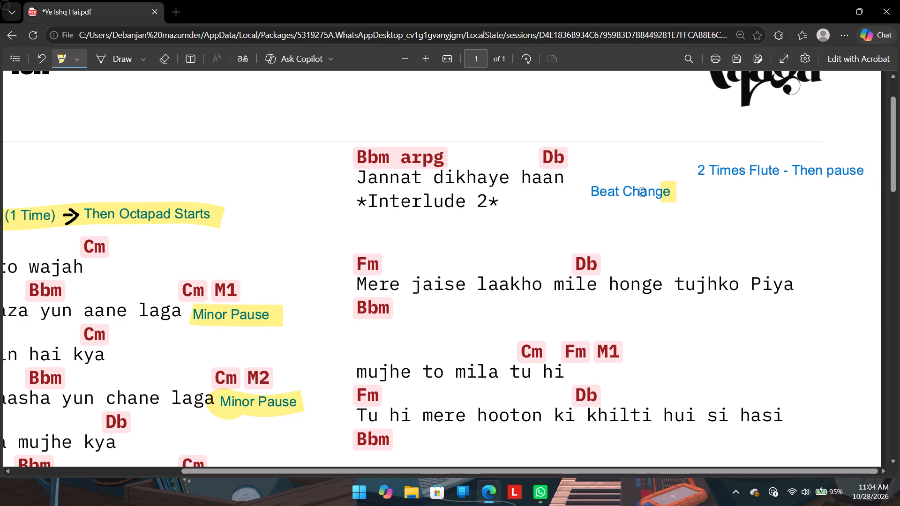
{"action": "left_click_drag", "start_coordinate": [642, 192], "coordinate": [577, 192]}
{"action": "left_click_drag", "start_coordinate": [685, 170], "coordinate": [841, 162]}
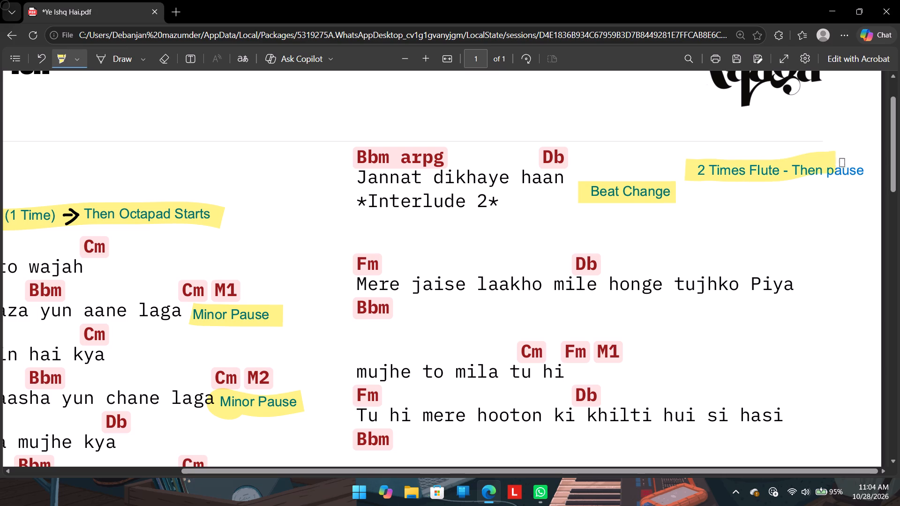
{"action": "left_click_drag", "start_coordinate": [841, 162], "coordinate": [707, 170]}
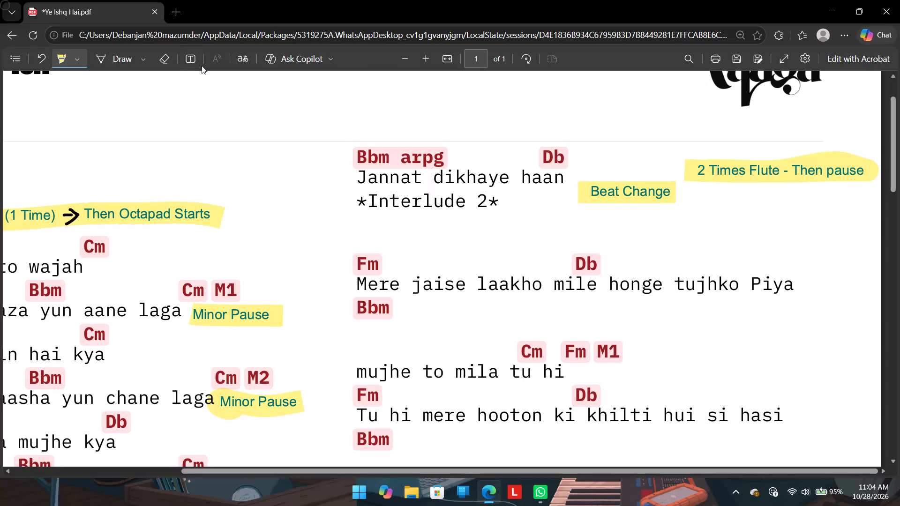
Read through the second column from "Mere jaise laakho" to "hua hai Teri baton mein aakar" for places needing cues.
{"action": "scroll", "coordinate": [202, 66], "scroll_direction": "down", "scroll_amount": 1}
{"action": "scroll", "coordinate": [434, 222], "scroll_direction": "down", "scroll_amount": 3}
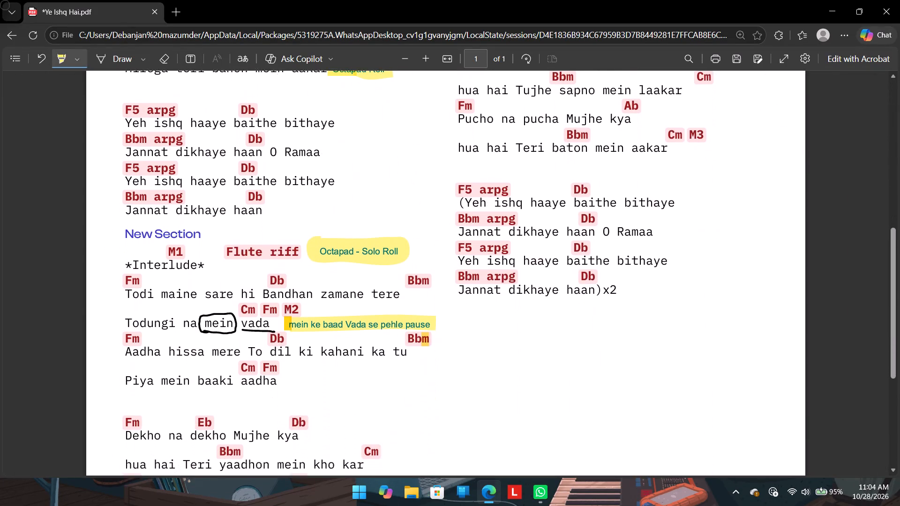
{"action": "scroll", "coordinate": [692, 220], "scroll_direction": "up", "scroll_amount": 4}
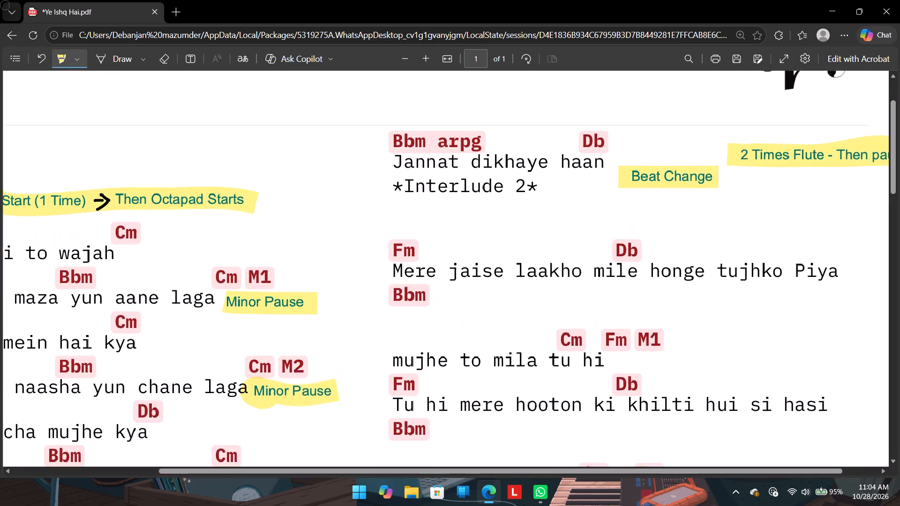
{"action": "scroll", "coordinate": [695, 223], "scroll_direction": "down", "scroll_amount": 1}
{"action": "scroll", "coordinate": [695, 223], "scroll_direction": "left", "scroll_amount": 5}
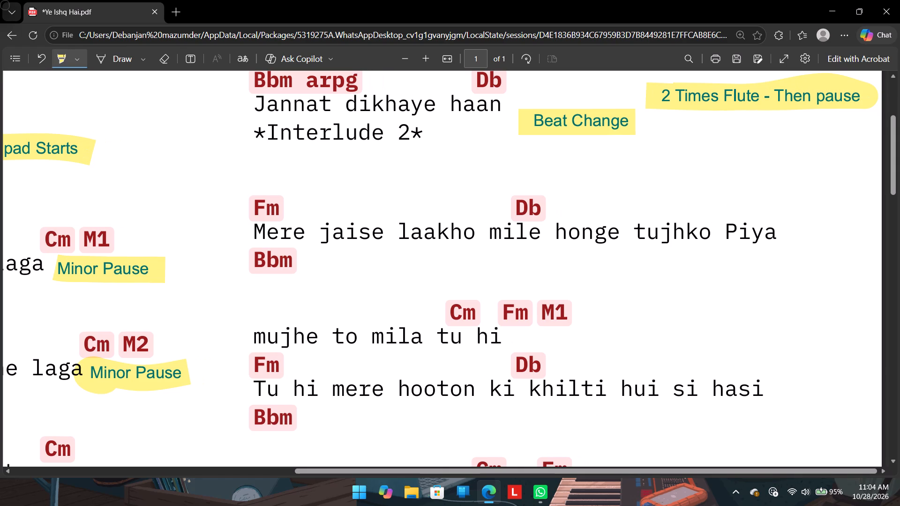
{"action": "scroll", "coordinate": [695, 222], "scroll_direction": "down", "scroll_amount": 2}
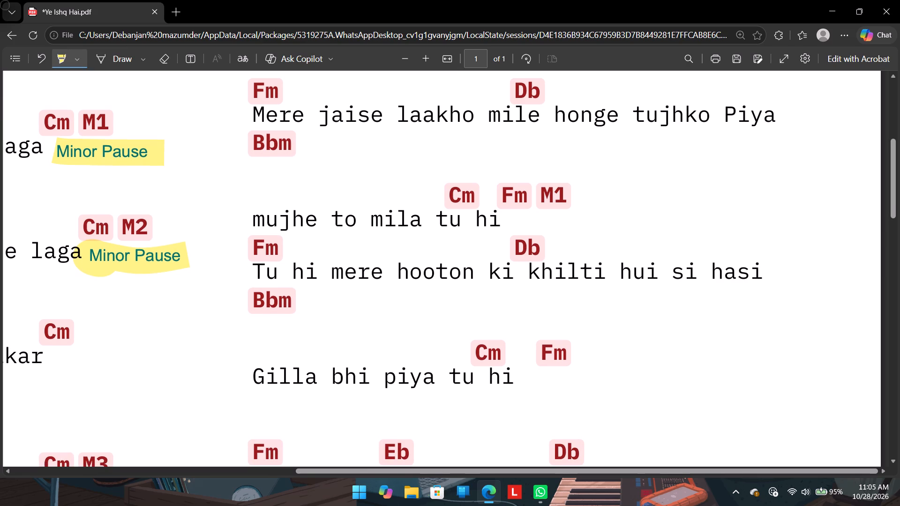
{"action": "scroll", "coordinate": [156, 137], "scroll_direction": "down", "scroll_amount": 2}
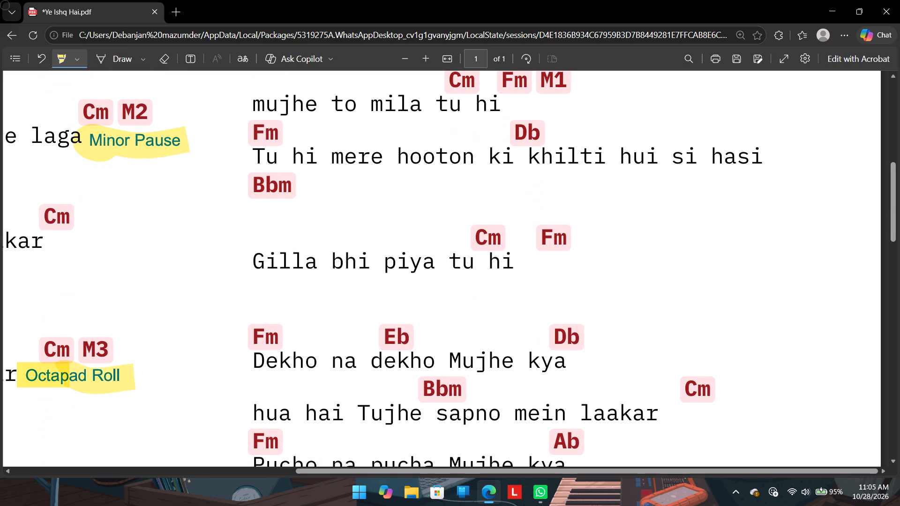
{"action": "scroll", "coordinate": [557, 265], "scroll_direction": "down", "scroll_amount": 1}
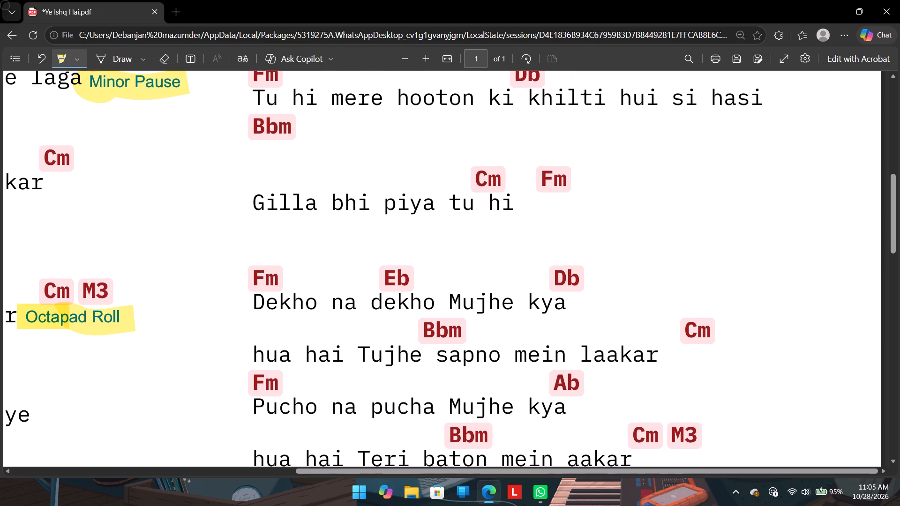
{"action": "scroll", "coordinate": [557, 265], "scroll_direction": "down", "scroll_amount": 1}
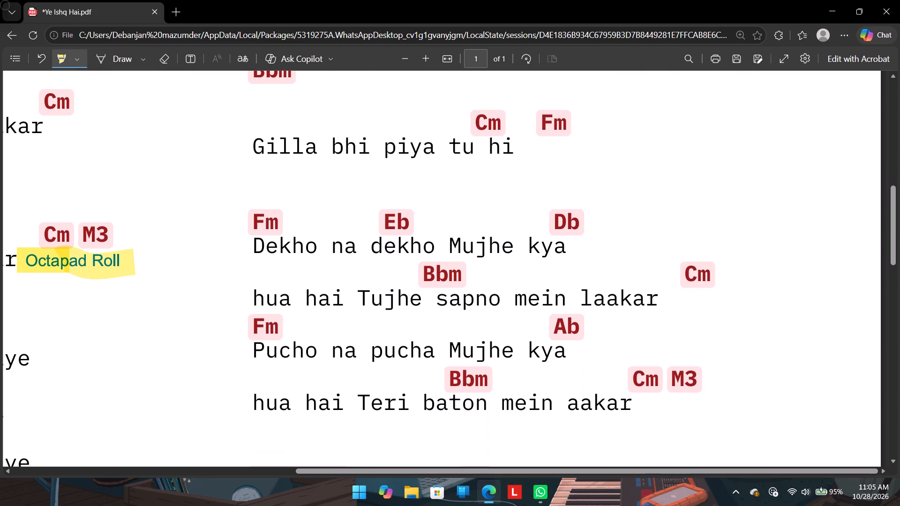
{"action": "scroll", "coordinate": [564, 266], "scroll_direction": "up", "scroll_amount": 5}
{"action": "scroll", "coordinate": [564, 266], "scroll_direction": "down", "scroll_amount": 4}
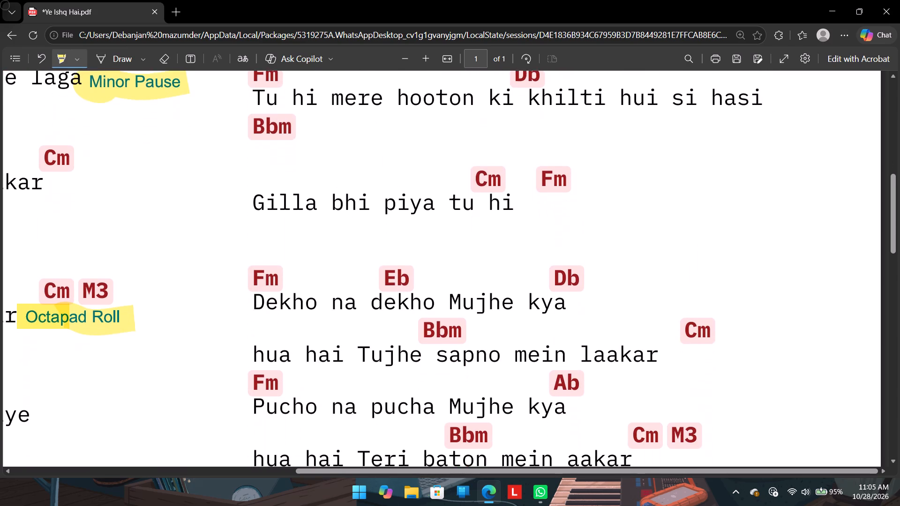
{"action": "scroll", "coordinate": [564, 266], "scroll_direction": "down", "scroll_amount": 1}
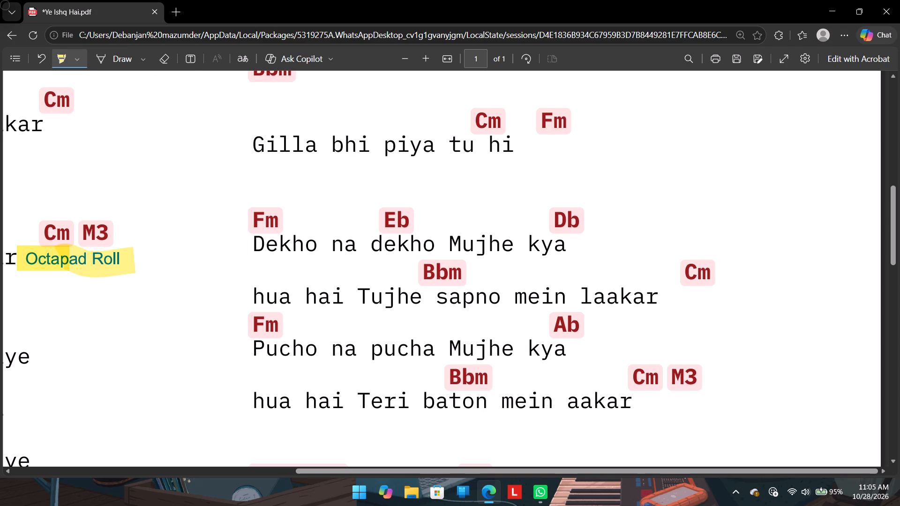
{"action": "scroll", "coordinate": [560, 271], "scroll_direction": "down", "scroll_amount": 2}
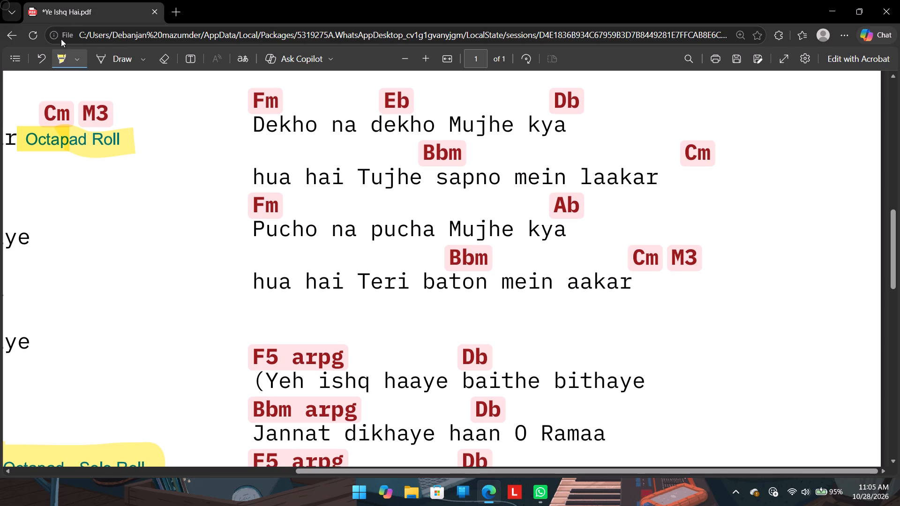
Add the text note "Octapad Roll" just after "hua hai Teri baton mein aakar", placed directly below the Cm and M3 chords.
{"action": "left_click", "coordinate": [187, 58]}
{"action": "left_click", "coordinate": [687, 282]}
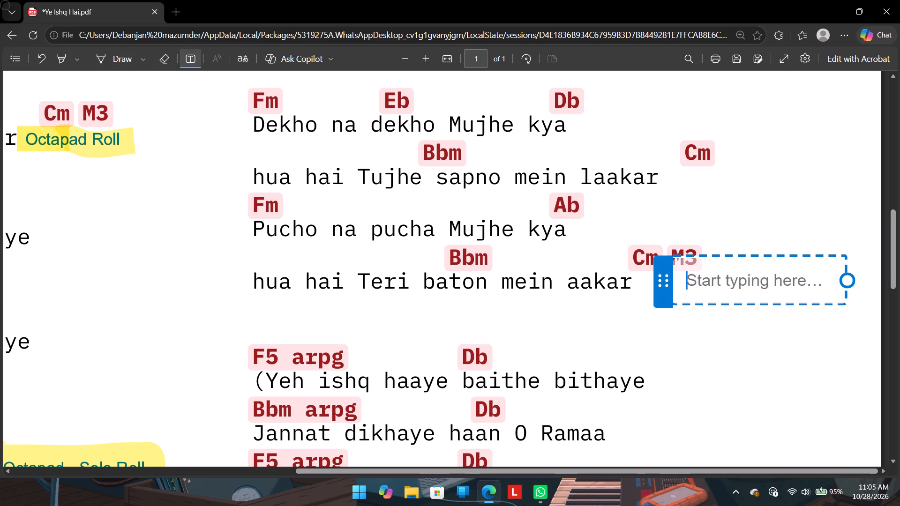
{"action": "type", "text": "Octapad Ri"}
{"action": "key", "text": "BackSpace"}
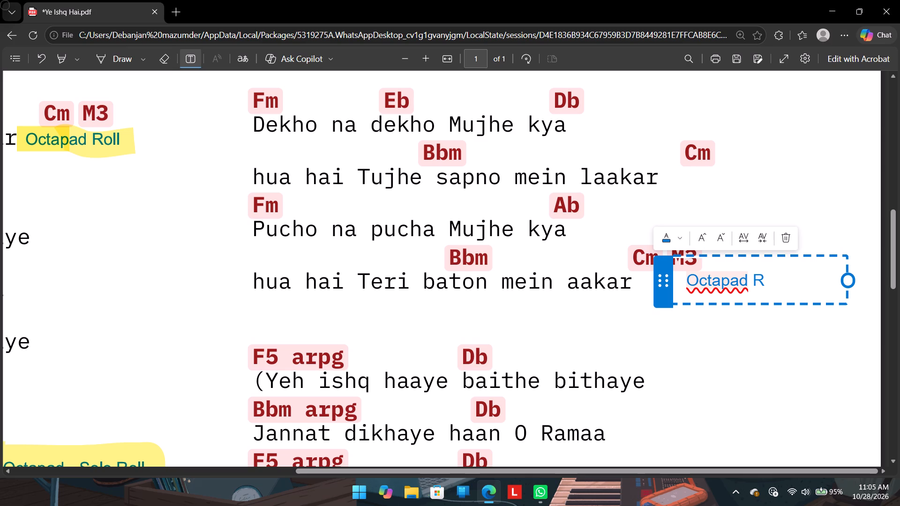
{"action": "type", "text": "oll"}
{"action": "left_click", "coordinate": [765, 371]}
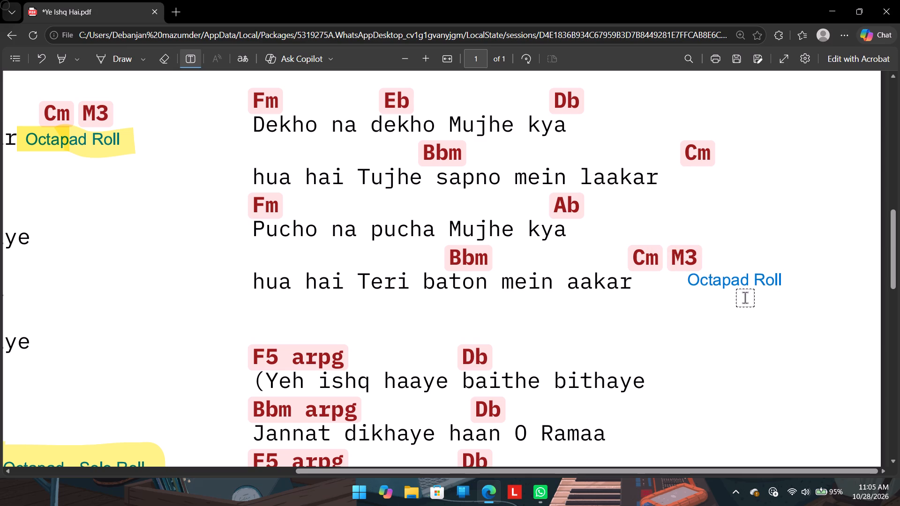
{"action": "left_click", "coordinate": [744, 284]}
{"action": "left_click_drag", "start_coordinate": [667, 287], "coordinate": [636, 294]}
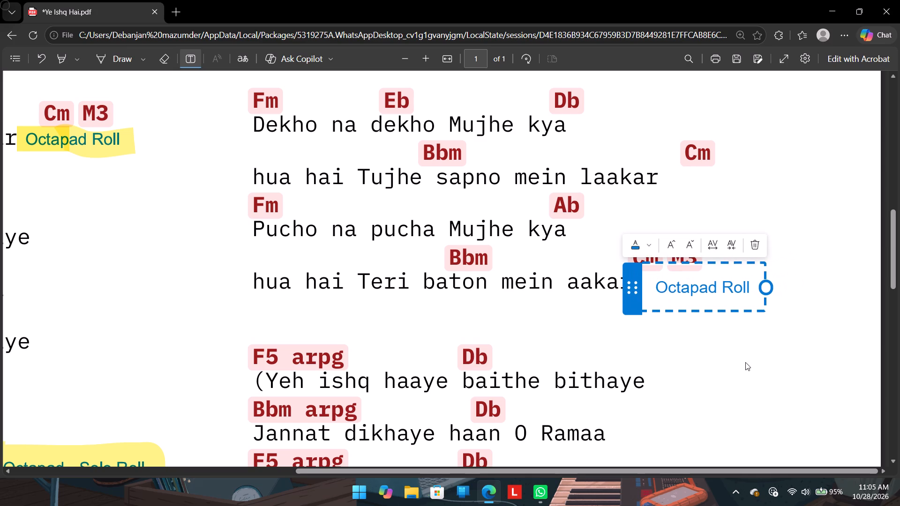
{"action": "left_click", "coordinate": [759, 376]}
Examine the second column's closing chorus, from "(Yeh ishq haaye baithe bithaye" to "Jannat dikhaye haan)x2", for further cues needed.
{"action": "scroll", "coordinate": [782, 325], "scroll_direction": "down", "scroll_amount": 3}
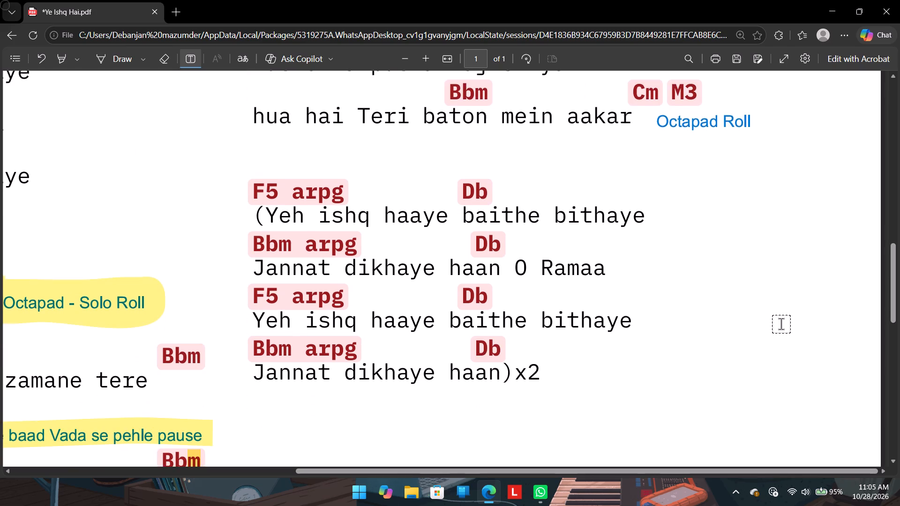
{"action": "scroll", "coordinate": [781, 324], "scroll_direction": "down", "scroll_amount": 1}
{"action": "scroll", "coordinate": [717, 274], "scroll_direction": "up", "scroll_amount": 2}
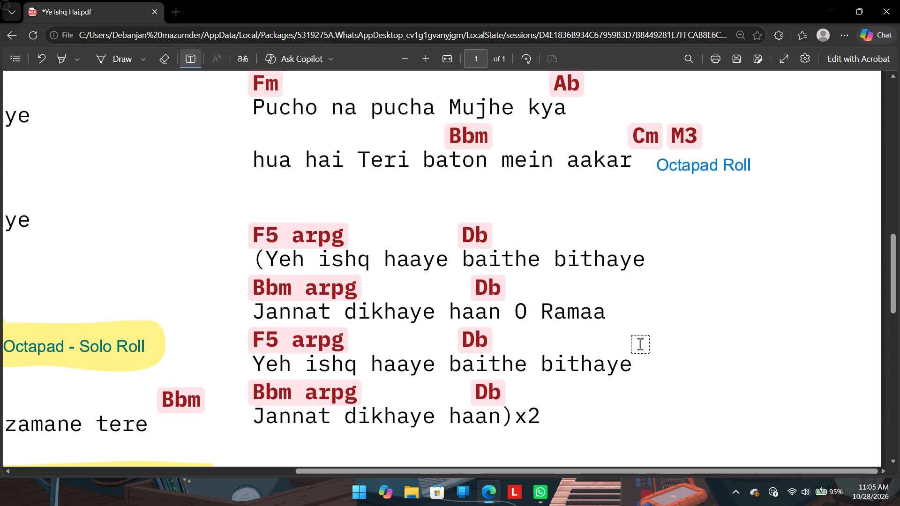
{"action": "scroll", "coordinate": [640, 344], "scroll_direction": "down", "scroll_amount": 1}
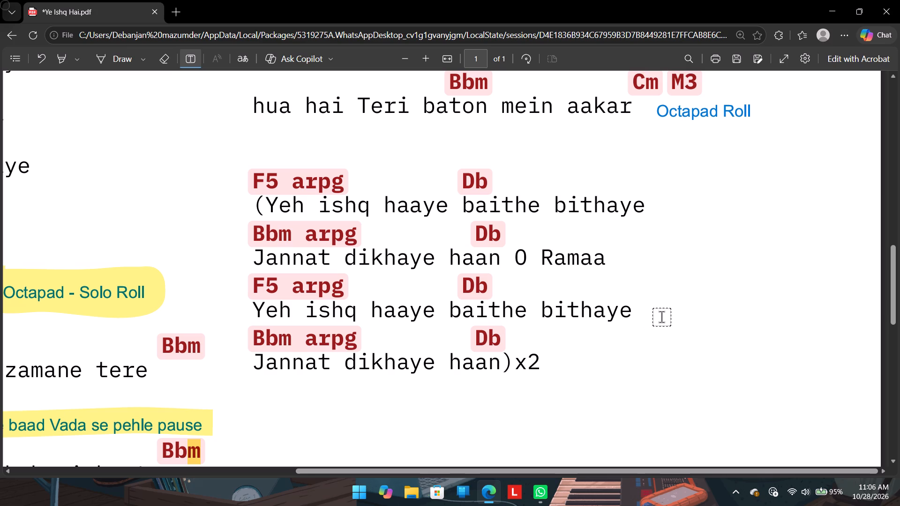
{"action": "scroll", "coordinate": [669, 309], "scroll_direction": "up", "scroll_amount": 1}
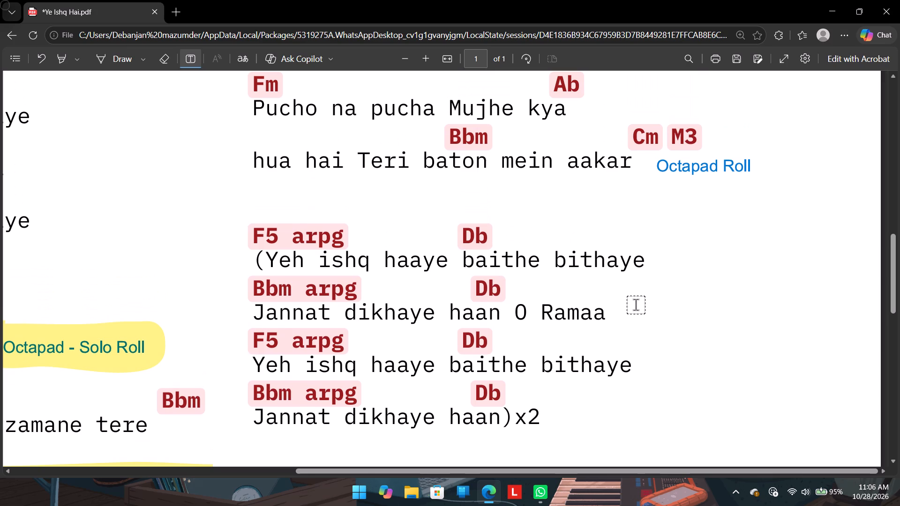
{"action": "scroll", "coordinate": [636, 304], "scroll_direction": "up", "scroll_amount": 2}
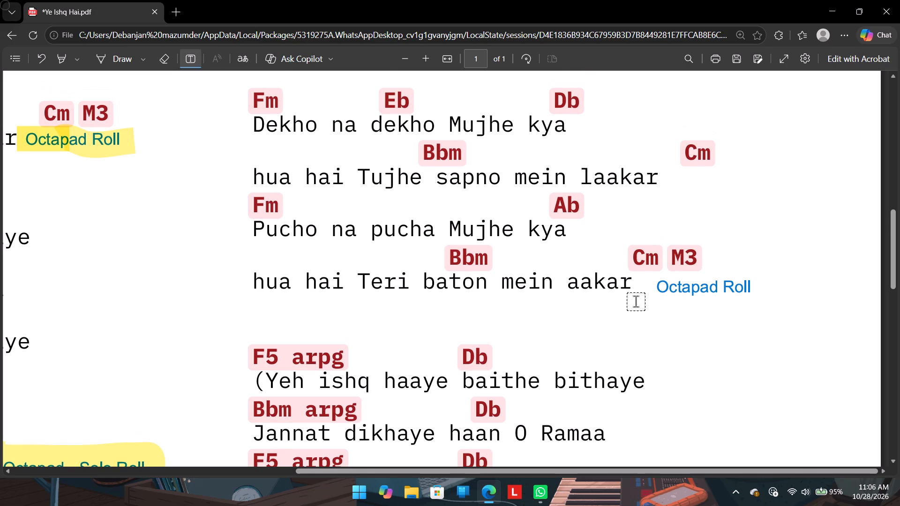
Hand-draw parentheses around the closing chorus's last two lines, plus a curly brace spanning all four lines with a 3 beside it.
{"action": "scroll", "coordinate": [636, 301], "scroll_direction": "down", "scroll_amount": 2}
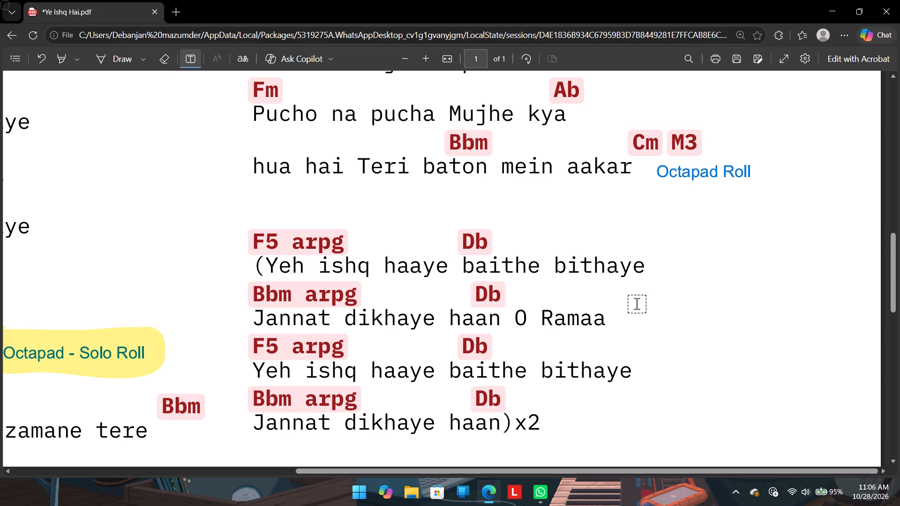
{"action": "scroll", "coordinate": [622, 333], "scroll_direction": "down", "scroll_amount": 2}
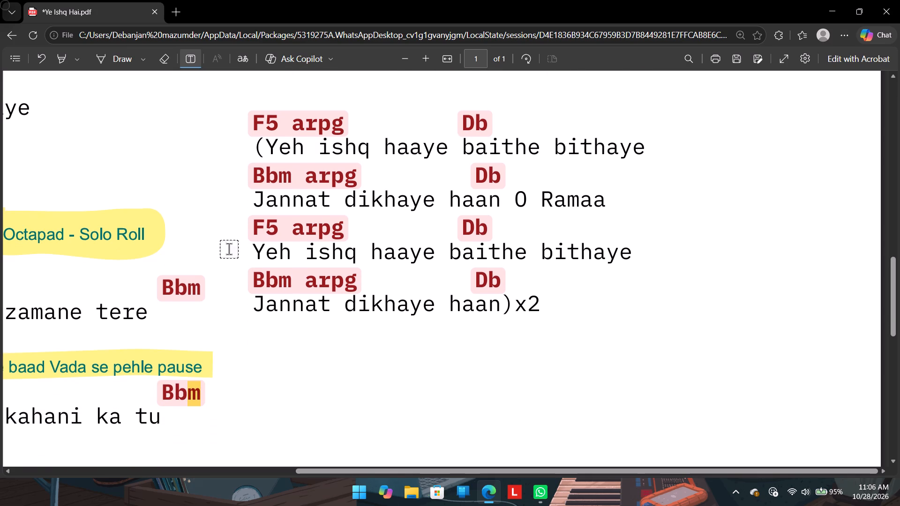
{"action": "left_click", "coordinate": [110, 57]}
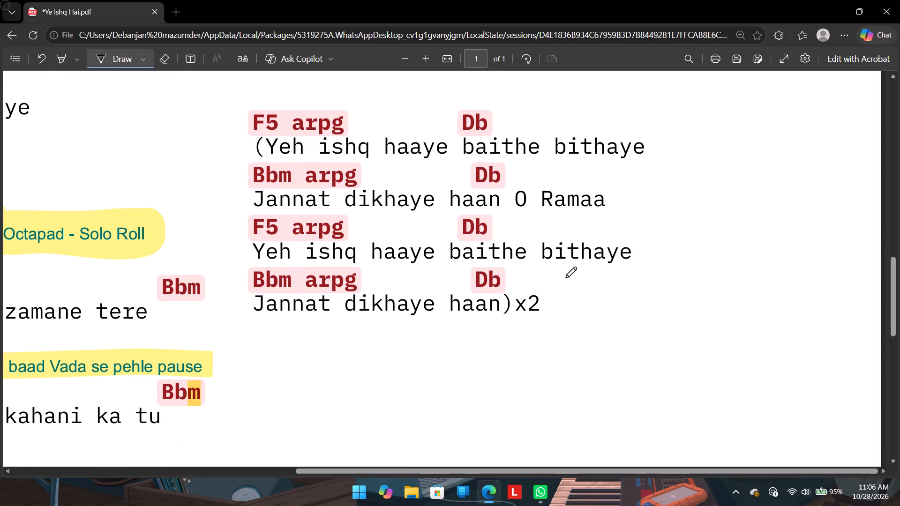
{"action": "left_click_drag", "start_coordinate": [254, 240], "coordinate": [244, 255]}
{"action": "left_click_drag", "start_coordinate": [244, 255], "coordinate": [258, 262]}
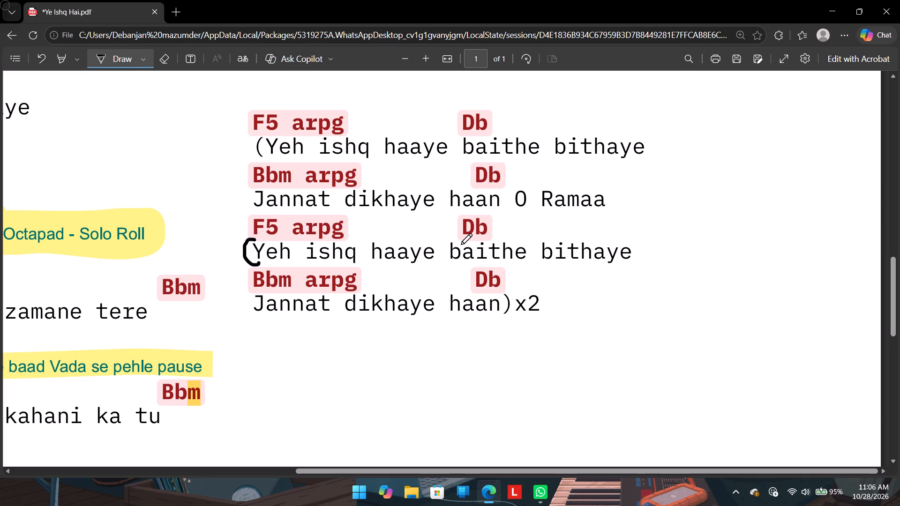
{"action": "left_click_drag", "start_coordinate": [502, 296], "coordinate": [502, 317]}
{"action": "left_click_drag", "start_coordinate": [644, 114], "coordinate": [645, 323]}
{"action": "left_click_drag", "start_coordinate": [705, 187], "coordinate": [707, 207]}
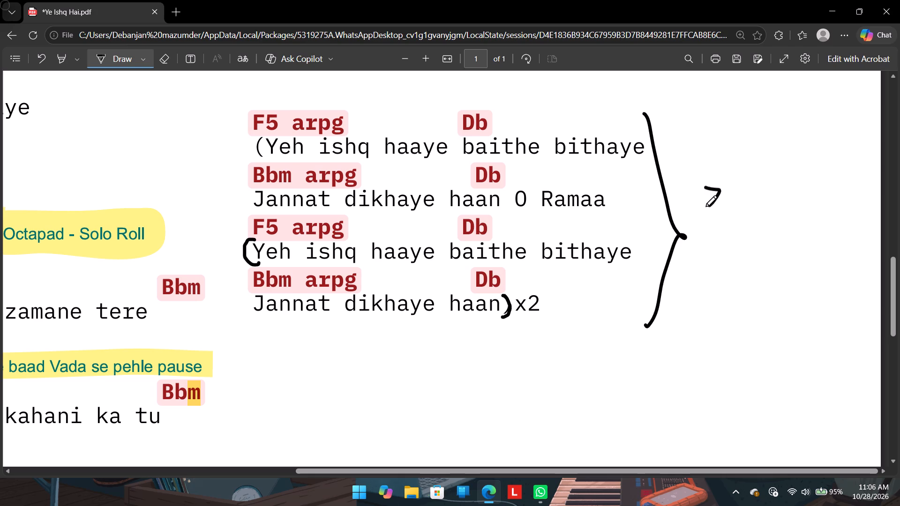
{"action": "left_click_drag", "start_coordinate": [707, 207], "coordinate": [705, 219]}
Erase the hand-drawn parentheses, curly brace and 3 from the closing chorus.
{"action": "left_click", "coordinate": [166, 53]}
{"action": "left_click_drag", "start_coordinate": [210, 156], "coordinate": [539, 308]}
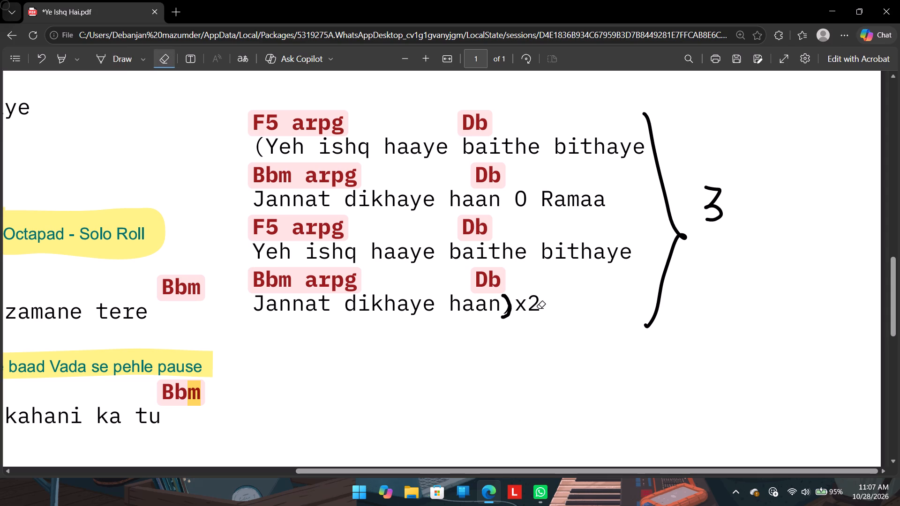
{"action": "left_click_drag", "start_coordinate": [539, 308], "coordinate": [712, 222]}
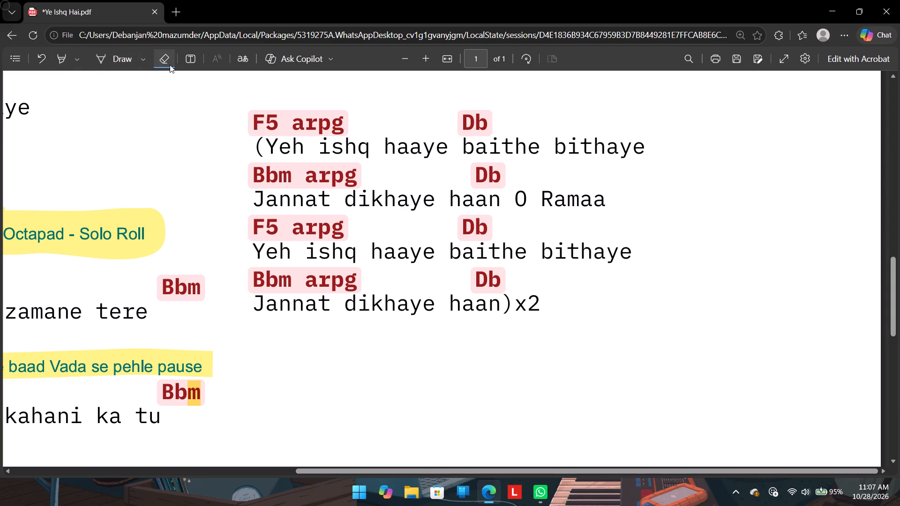
Add the text note "End - Final roll" just after "Jannat dikhaye haan)x2" at the end of the closing chorus.
{"action": "left_click", "coordinate": [194, 57]}
{"action": "left_click", "coordinate": [583, 308]}
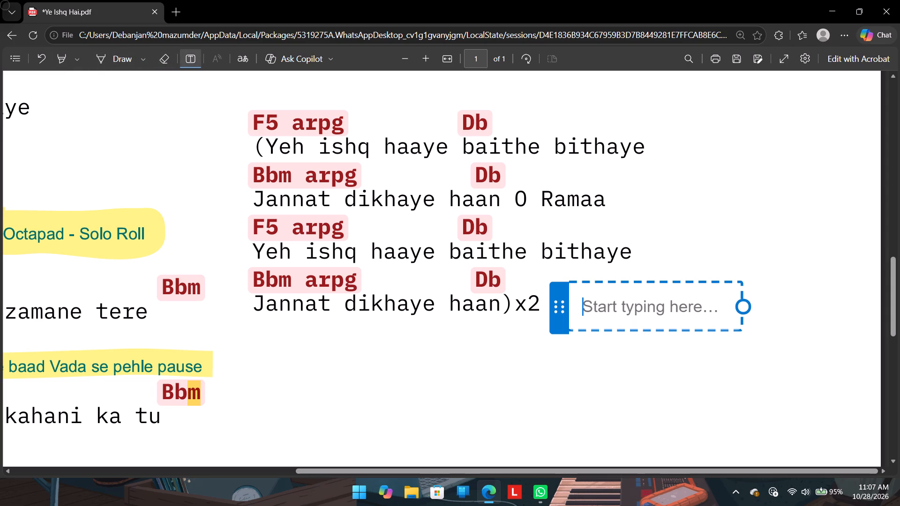
{"action": "type", "text": "End"}
{"action": "key", "text": "space"}
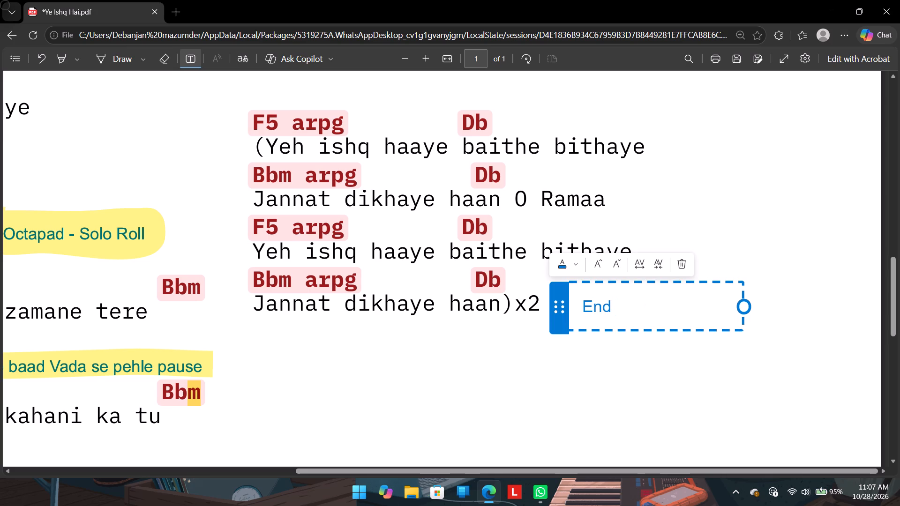
{"action": "type", "text": "- Final r"}
{"action": "type", "text": "oll"}
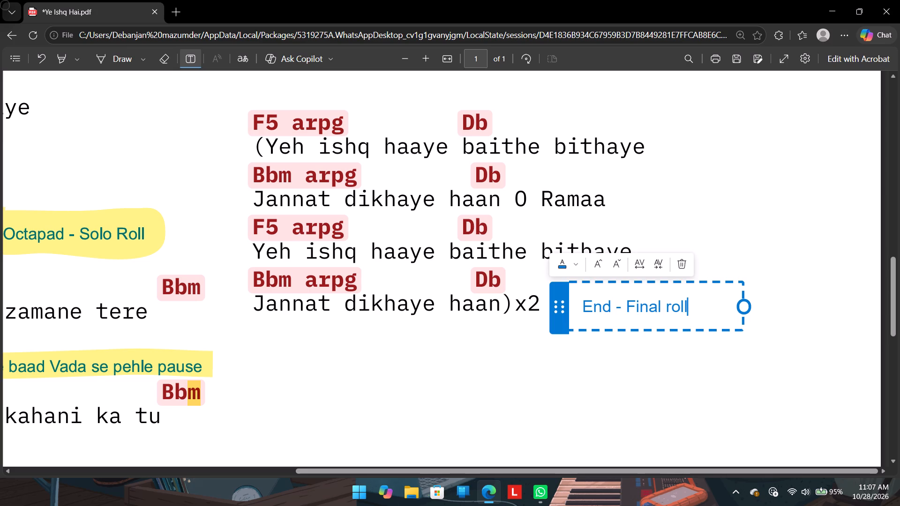
{"action": "left_click", "coordinate": [459, 392]}
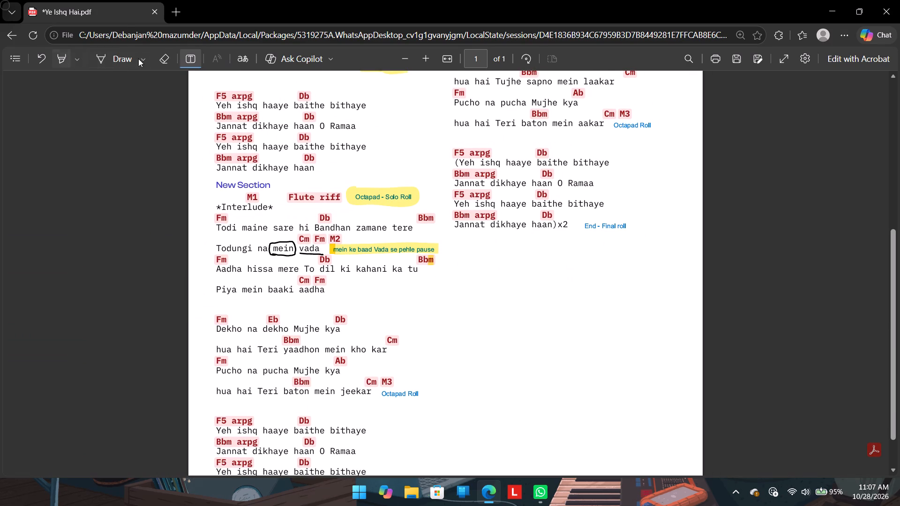
Highlight in yellow the first column's "Octapad Roll" note beside "hua hai Teri baton mein jeekar".
{"action": "left_click", "coordinate": [59, 57]}
{"action": "left_click_drag", "start_coordinate": [375, 392], "coordinate": [418, 396]}
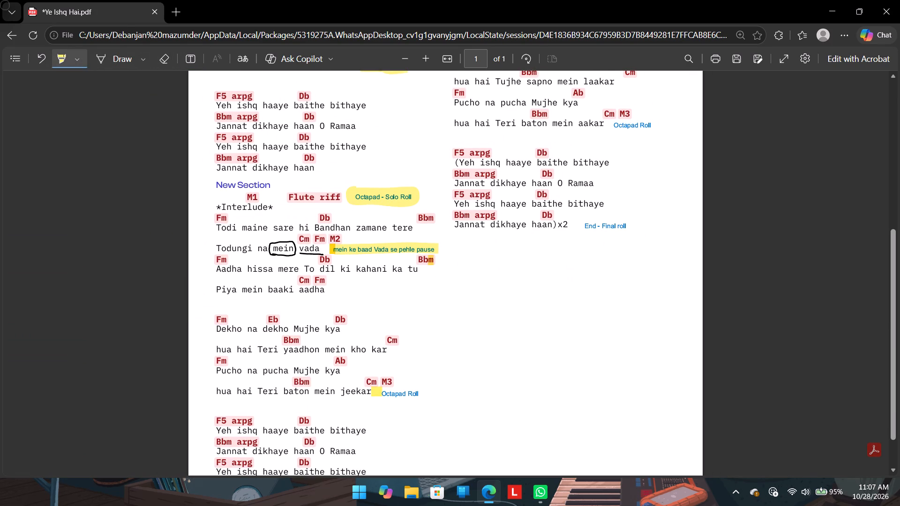
{"action": "left_click_drag", "start_coordinate": [418, 396], "coordinate": [417, 396]}
{"action": "left_click_drag", "start_coordinate": [422, 394], "coordinate": [380, 393]}
Highlight the second column's "Octapad Roll" and "End - Final roll" notes in yellow.
{"action": "scroll", "coordinate": [380, 392], "scroll_direction": "down", "scroll_amount": 3}
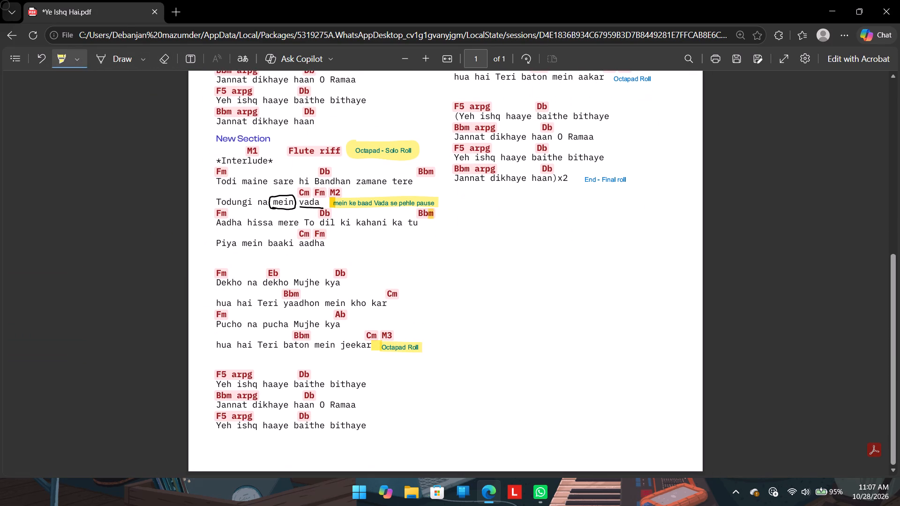
{"action": "scroll", "coordinate": [400, 391], "scroll_direction": "up", "scroll_amount": 4}
{"action": "scroll", "coordinate": [584, 233], "scroll_direction": "up", "scroll_amount": 3}
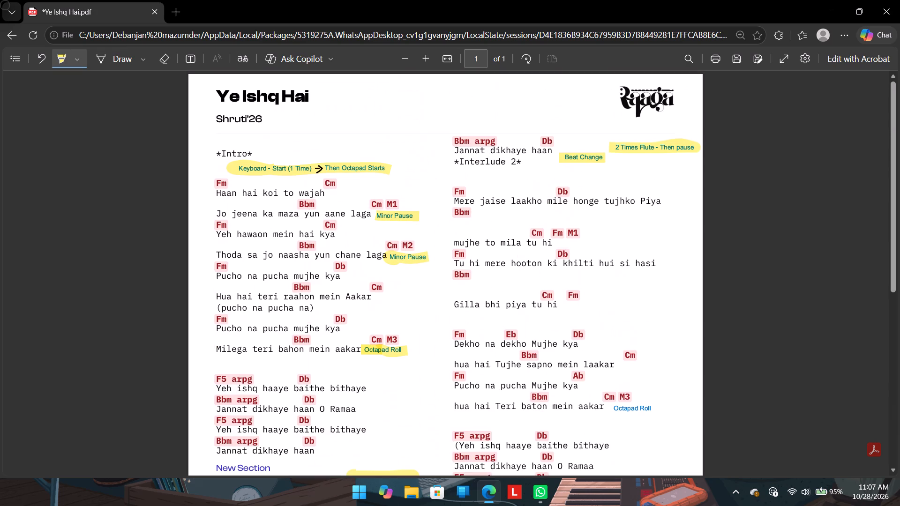
{"action": "scroll", "coordinate": [647, 209], "scroll_direction": "down", "scroll_amount": 3}
{"action": "left_click_drag", "start_coordinate": [659, 233], "coordinate": [627, 233]}
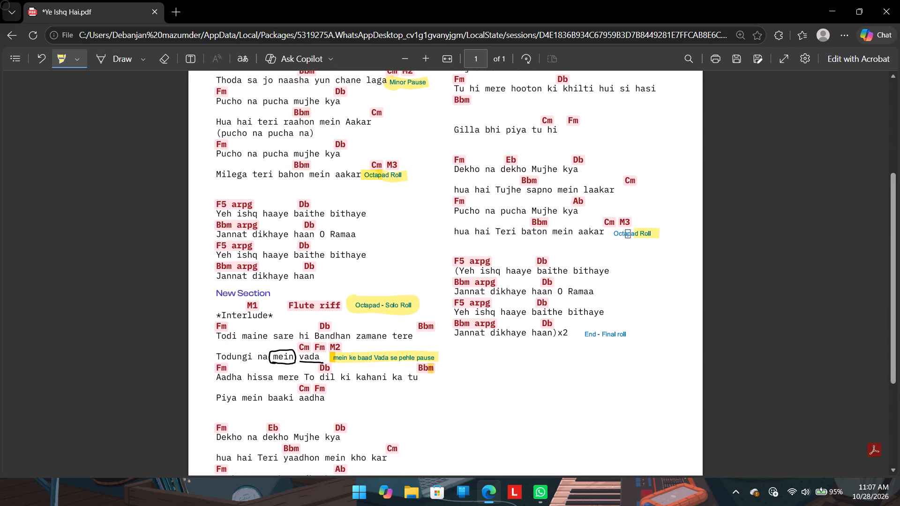
{"action": "left_click_drag", "start_coordinate": [627, 233], "coordinate": [611, 233]}
{"action": "left_click_drag", "start_coordinate": [633, 330], "coordinate": [621, 330]}
{"action": "left_click_drag", "start_coordinate": [621, 330], "coordinate": [627, 335]}
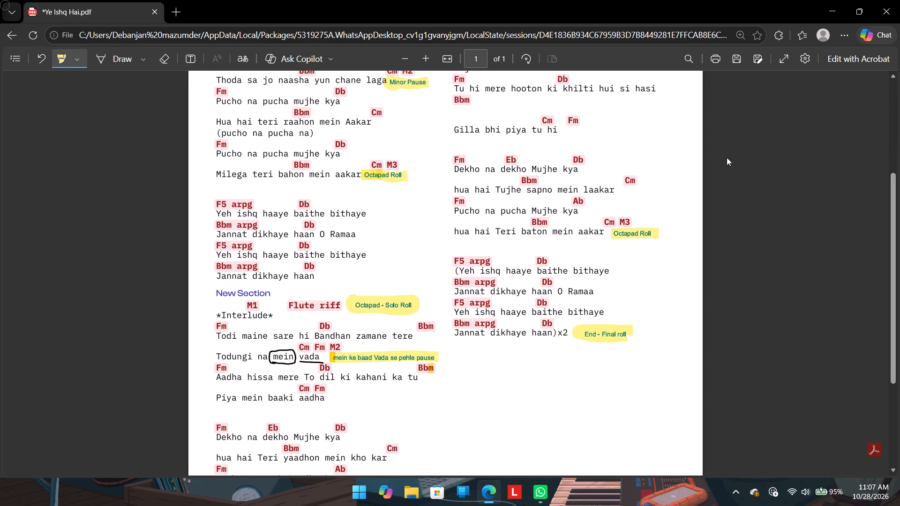
Save the annotated Ye Ishq Hai PDF.
{"action": "left_click", "coordinate": [740, 58]}
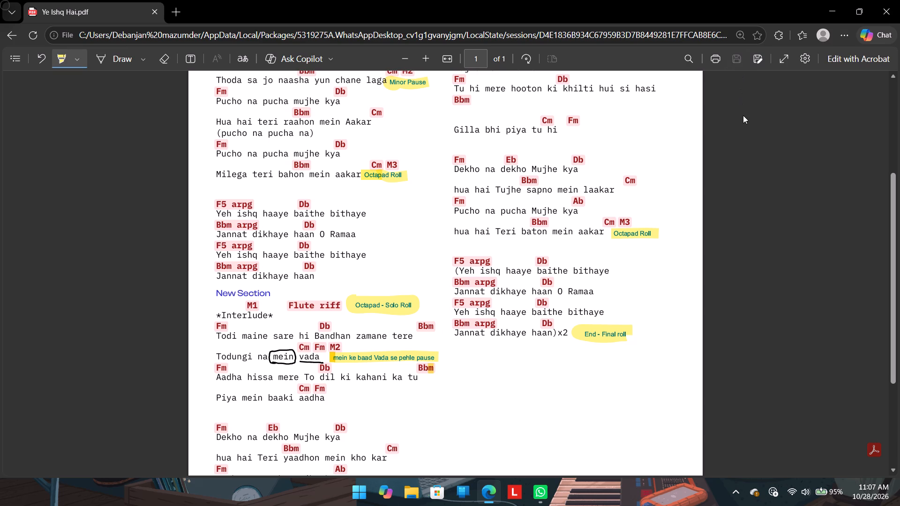
{"action": "key", "text": "ctrl+s"}
{"action": "left_click", "coordinate": [818, 7]}
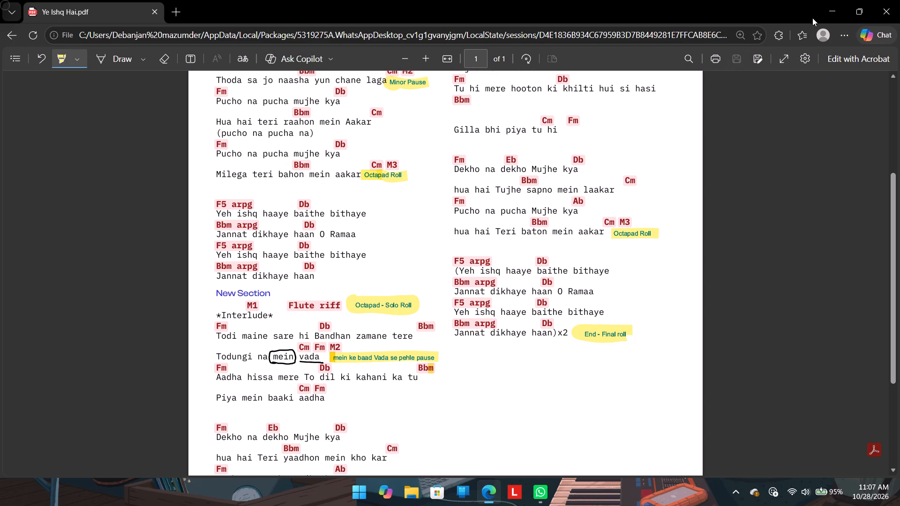
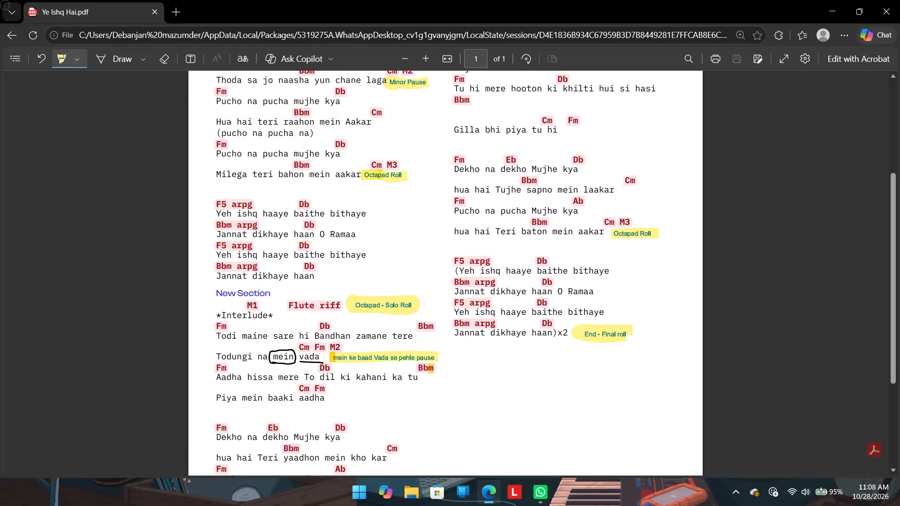
Save the annotated Ye Ishq Hai PDF again.
{"action": "key", "text": "ctrl+s"}
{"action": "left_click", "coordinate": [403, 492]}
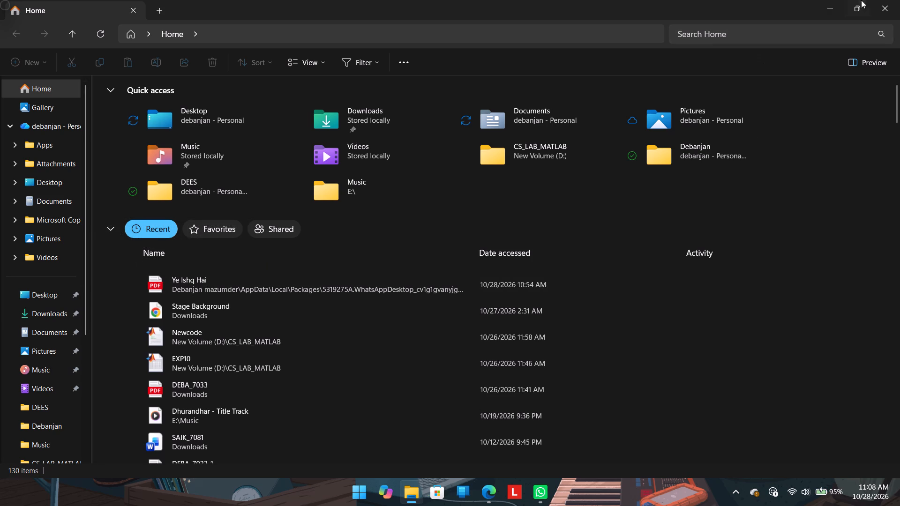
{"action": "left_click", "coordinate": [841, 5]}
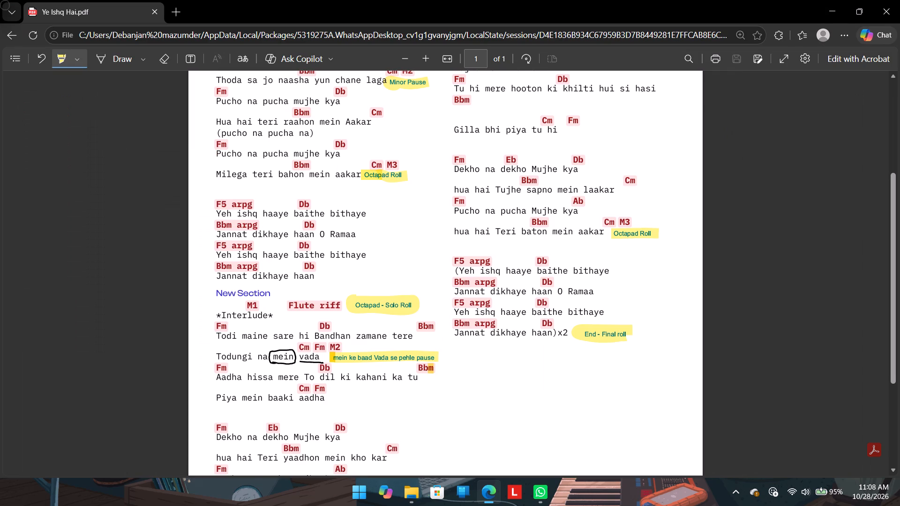
Review the highlighted cue notes against the lyrics and chords across both columns of the Ye Ishq Hai sheet.
{"action": "scroll", "coordinate": [439, 331], "scroll_direction": "up", "scroll_amount": 3}
{"action": "scroll", "coordinate": [439, 331], "scroll_direction": "down", "scroll_amount": 4}
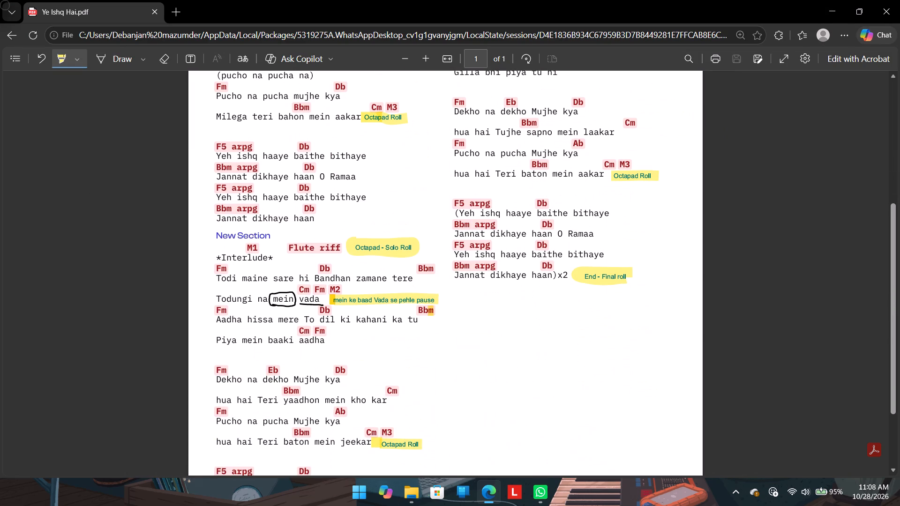
{"action": "scroll", "coordinate": [366, 328], "scroll_direction": "down", "scroll_amount": 2}
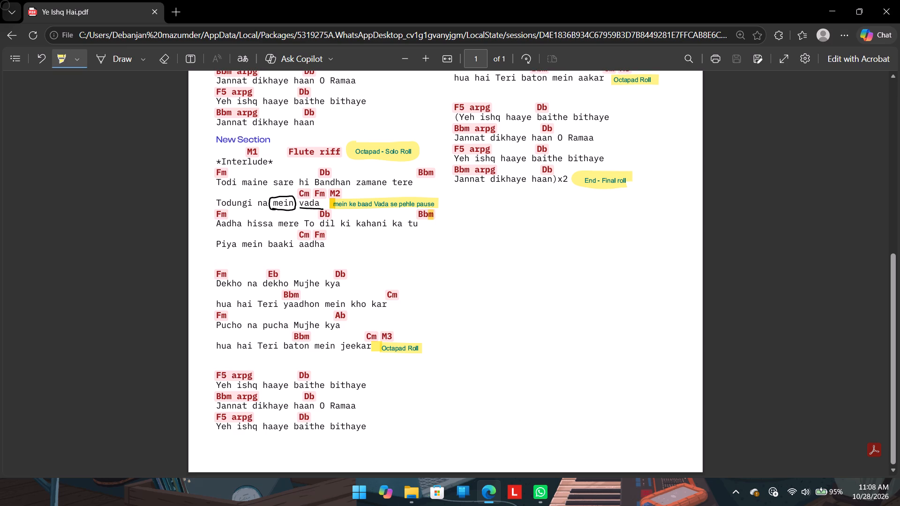
{"action": "scroll", "coordinate": [418, 324], "scroll_direction": "up", "scroll_amount": 1}
{"action": "scroll", "coordinate": [421, 324], "scroll_direction": "down", "scroll_amount": 1}
{"action": "scroll", "coordinate": [421, 324], "scroll_direction": "up", "scroll_amount": 1}
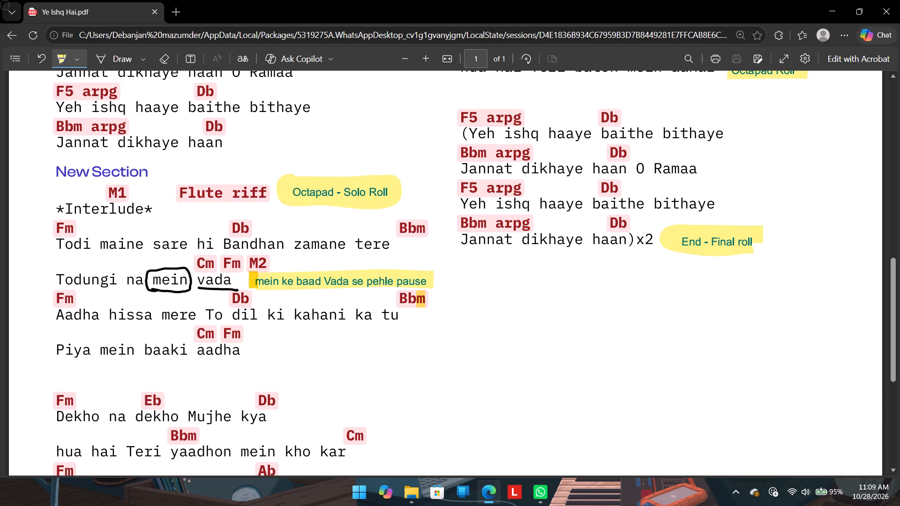
{"action": "scroll", "coordinate": [281, 232], "scroll_direction": "down", "scroll_amount": 1}
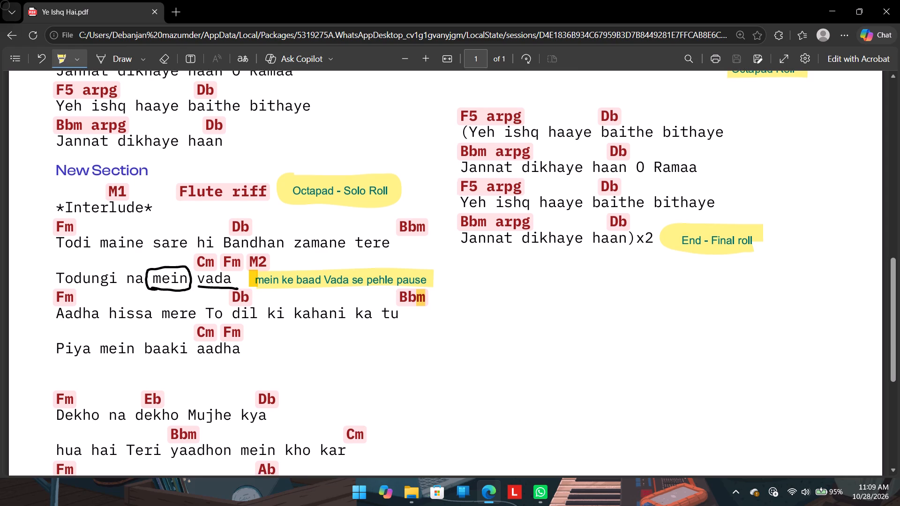
{"action": "scroll", "coordinate": [281, 232], "scroll_direction": "down", "scroll_amount": 2}
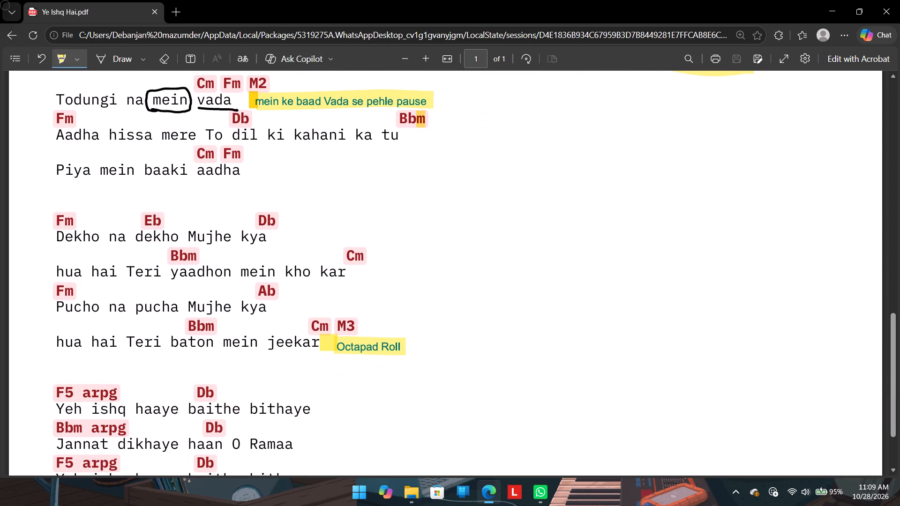
{"action": "scroll", "coordinate": [562, 318], "scroll_direction": "down", "scroll_amount": 2}
{"action": "scroll", "coordinate": [559, 315], "scroll_direction": "up", "scroll_amount": 6}
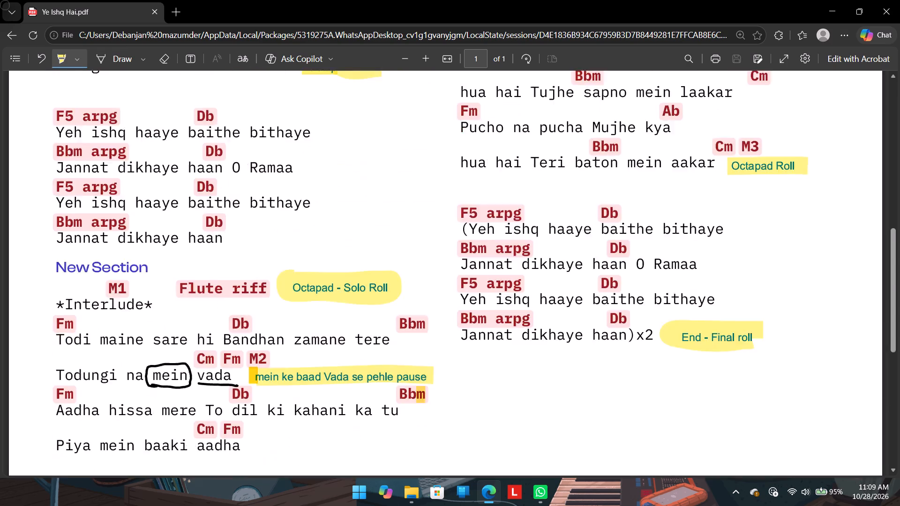
{"action": "scroll", "coordinate": [559, 315], "scroll_direction": "left", "scroll_amount": 4}
{"action": "scroll", "coordinate": [608, 285], "scroll_direction": "up", "scroll_amount": 4}
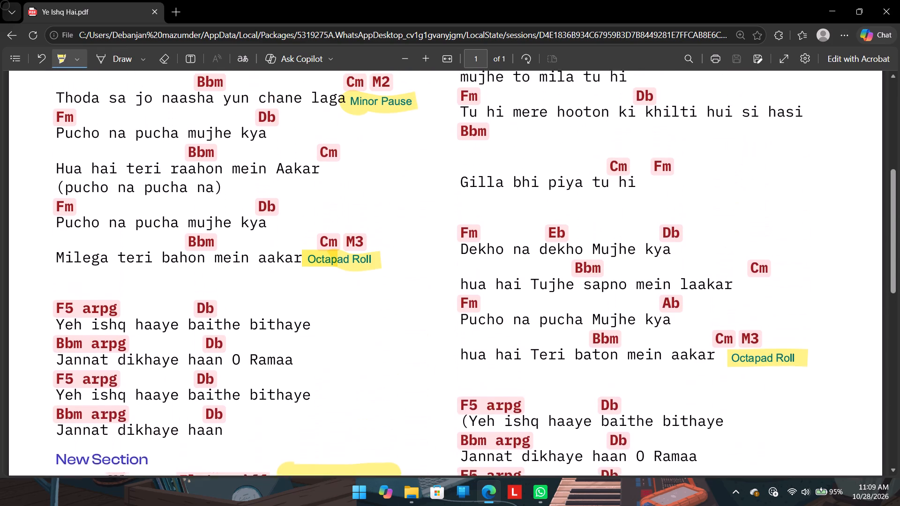
{"action": "scroll", "coordinate": [632, 270], "scroll_direction": "up", "scroll_amount": 3}
{"action": "scroll", "coordinate": [632, 270], "scroll_direction": "left", "scroll_amount": 1}
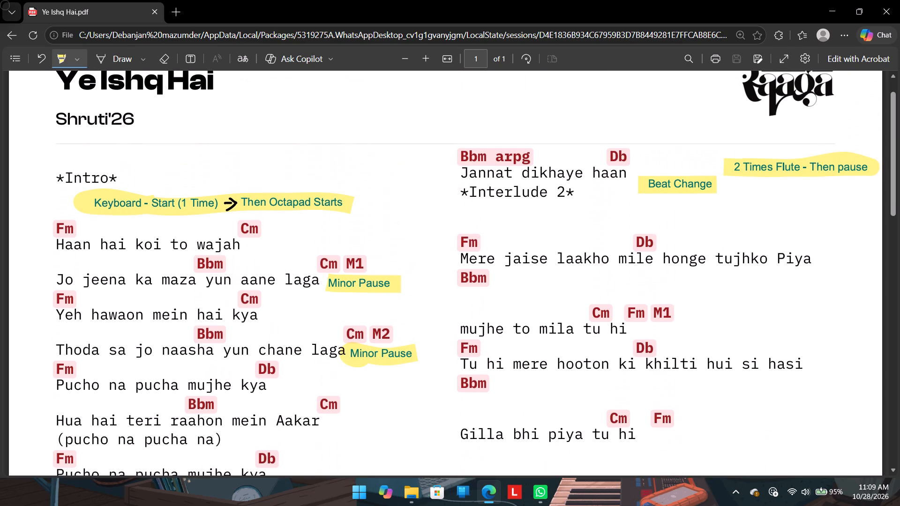
{"action": "scroll", "coordinate": [633, 270], "scroll_direction": "left", "scroll_amount": 1}
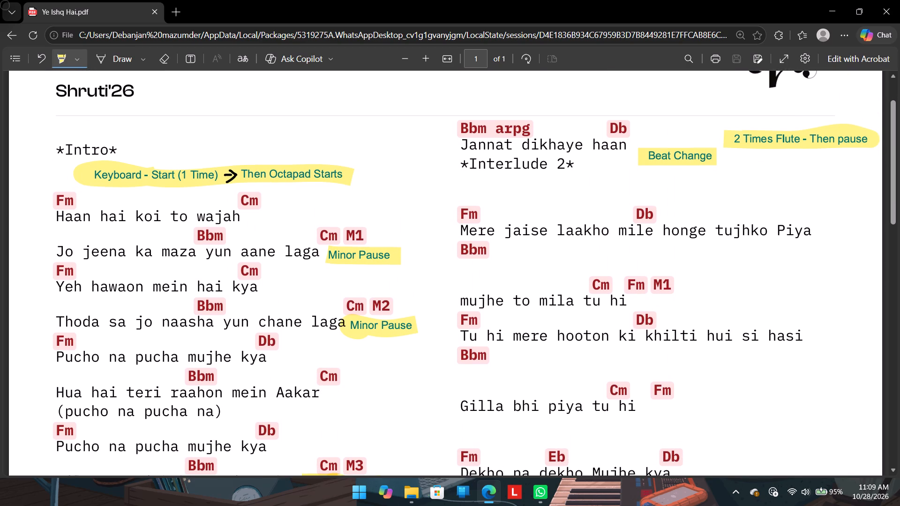
{"action": "scroll", "coordinate": [623, 294], "scroll_direction": "left", "scroll_amount": 1}
{"action": "scroll", "coordinate": [623, 294], "scroll_direction": "down", "scroll_amount": 1}
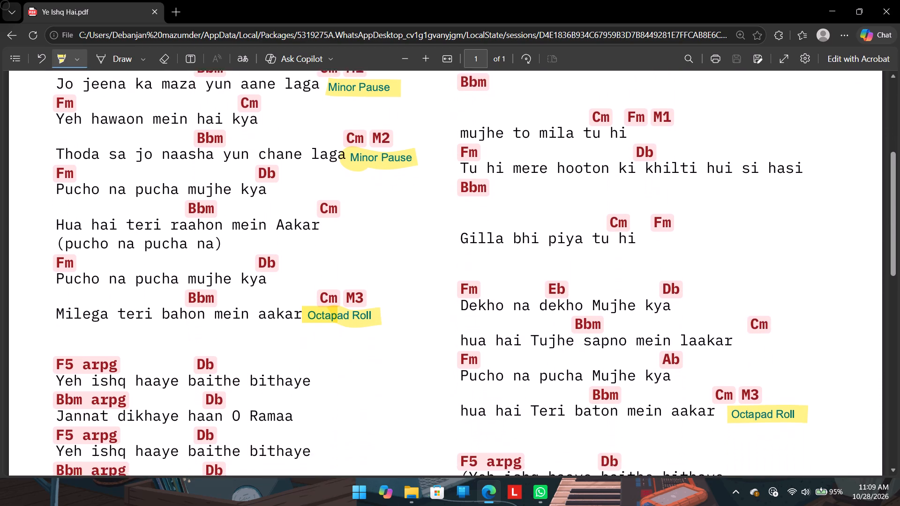
{"action": "scroll", "coordinate": [623, 294], "scroll_direction": "down", "scroll_amount": 2}
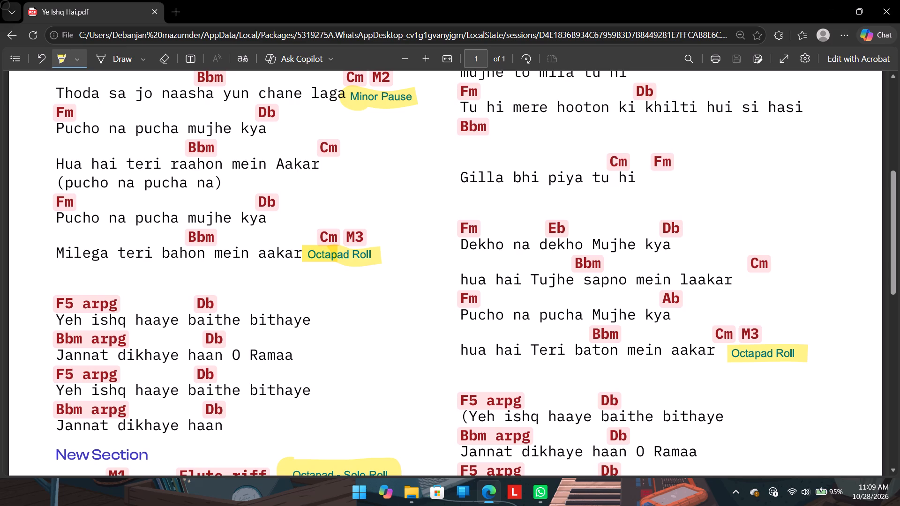
{"action": "scroll", "coordinate": [635, 289], "scroll_direction": "up", "scroll_amount": 1}
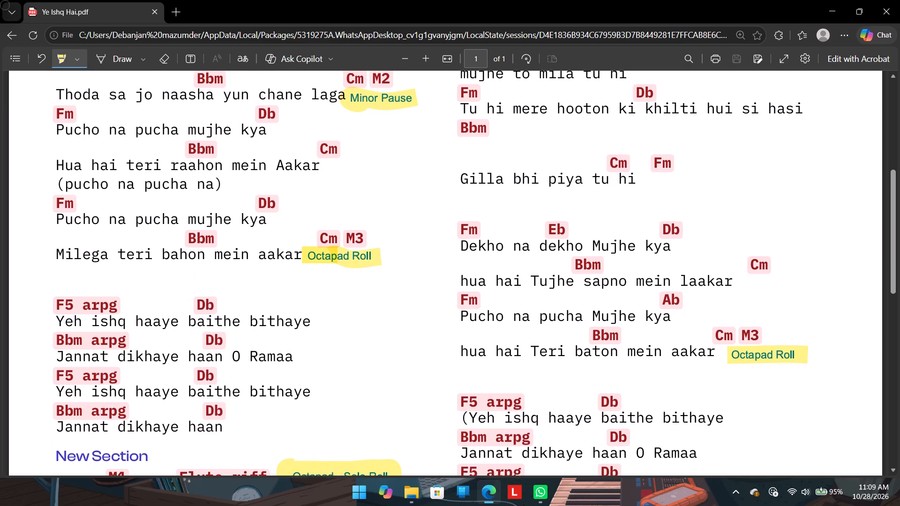
{"action": "scroll", "coordinate": [635, 289], "scroll_direction": "up", "scroll_amount": 2}
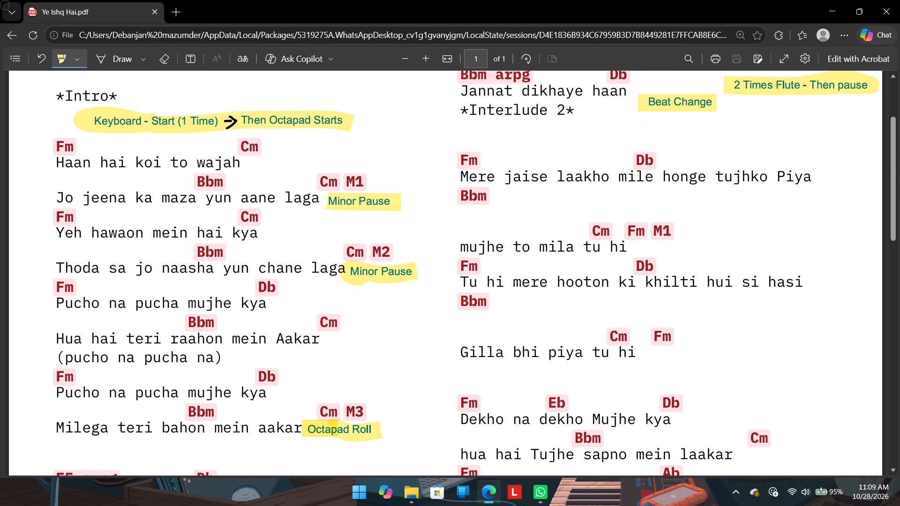
{"action": "scroll", "coordinate": [640, 284], "scroll_direction": "down", "scroll_amount": 2}
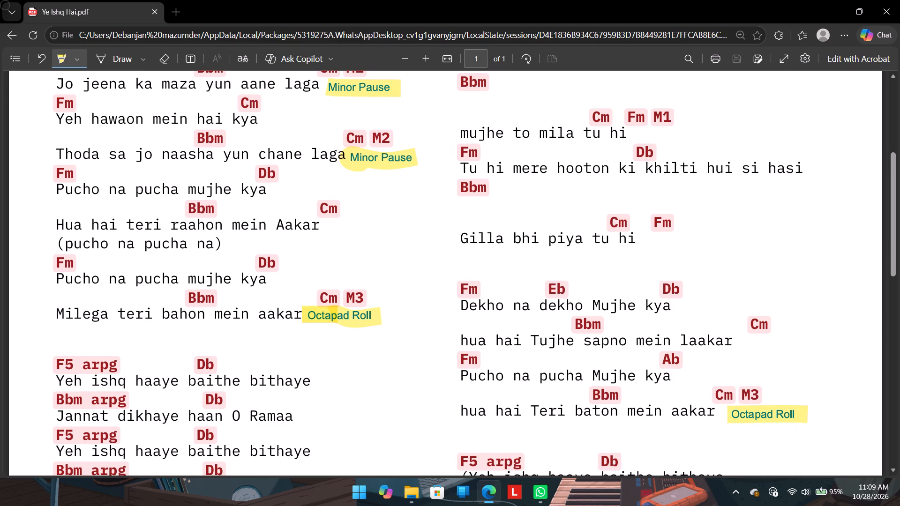
{"action": "scroll", "coordinate": [644, 284], "scroll_direction": "up", "scroll_amount": 5}
{"action": "scroll", "coordinate": [644, 284], "scroll_direction": "down", "scroll_amount": 1}
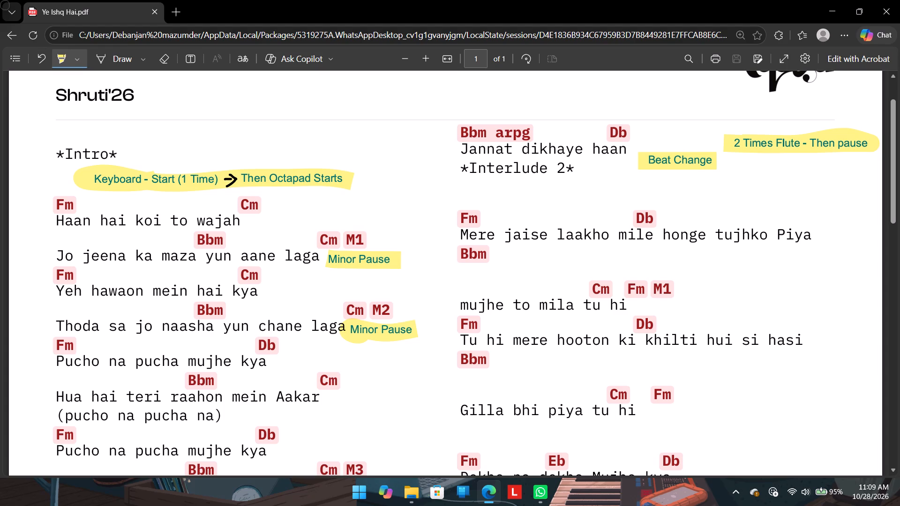
{"action": "scroll", "coordinate": [677, 287], "scroll_direction": "down", "scroll_amount": 2}
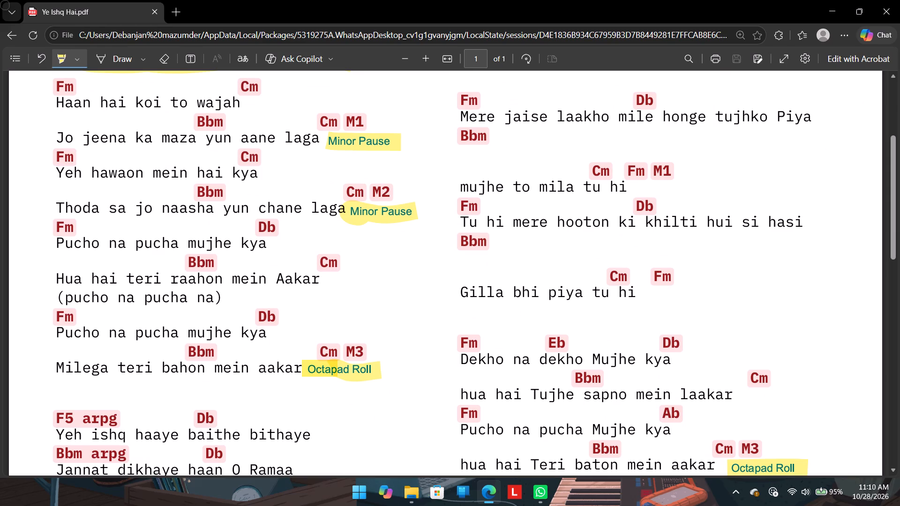
{"action": "scroll", "coordinate": [682, 292], "scroll_direction": "down", "scroll_amount": 1}
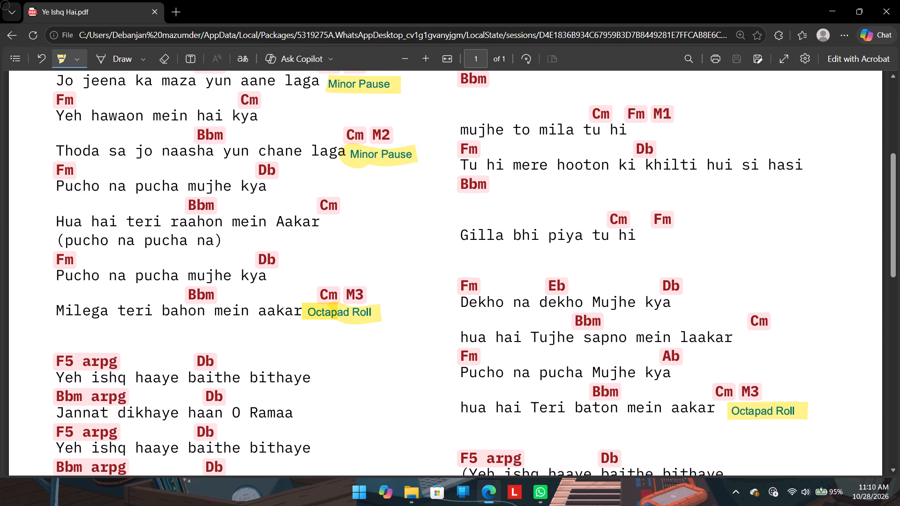
{"action": "scroll", "coordinate": [682, 292], "scroll_direction": "up", "scroll_amount": 2}
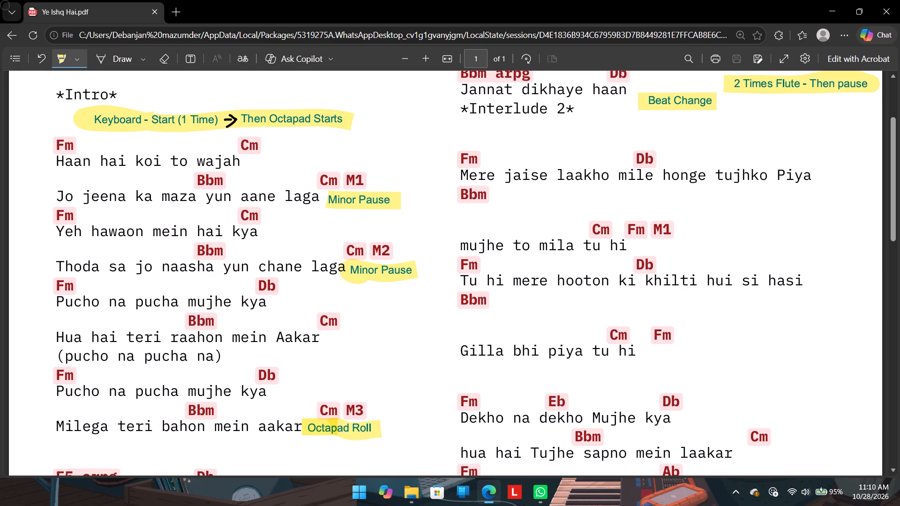